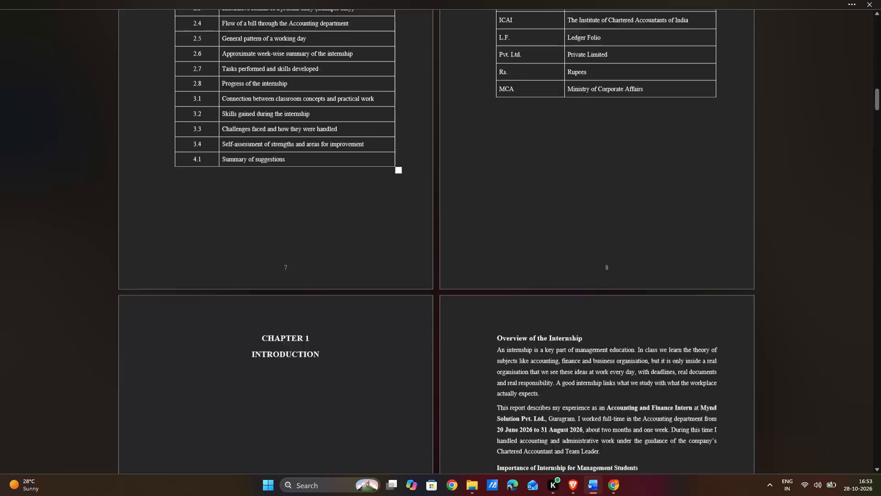
Review the report's front matter, from the Executive Summary and Table of Contents to the Chapter 1 opening page.
{"action": "scroll", "coordinate": [248, 208], "scroll_direction": "up", "scroll_amount": 4}
{"action": "scroll", "coordinate": [248, 208], "scroll_direction": "down", "scroll_amount": 3}
{"action": "scroll", "coordinate": [248, 208], "scroll_direction": "up", "scroll_amount": 1}
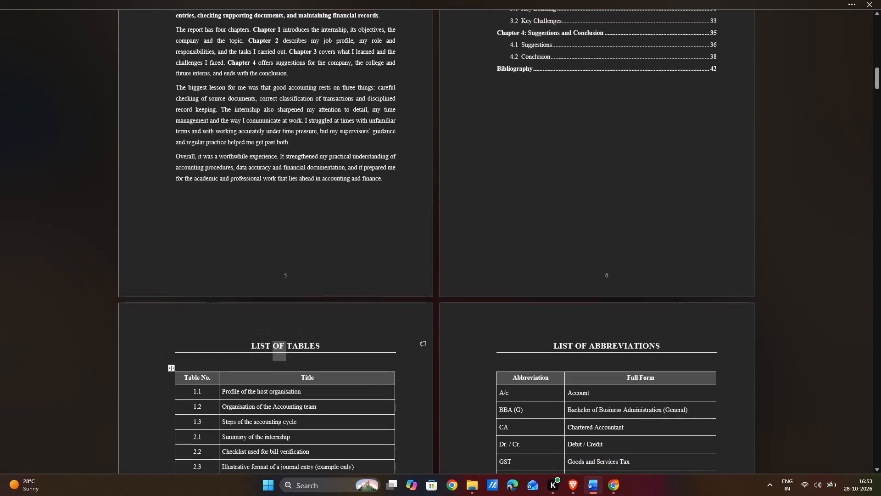
{"action": "scroll", "coordinate": [248, 208], "scroll_direction": "up", "scroll_amount": 1}
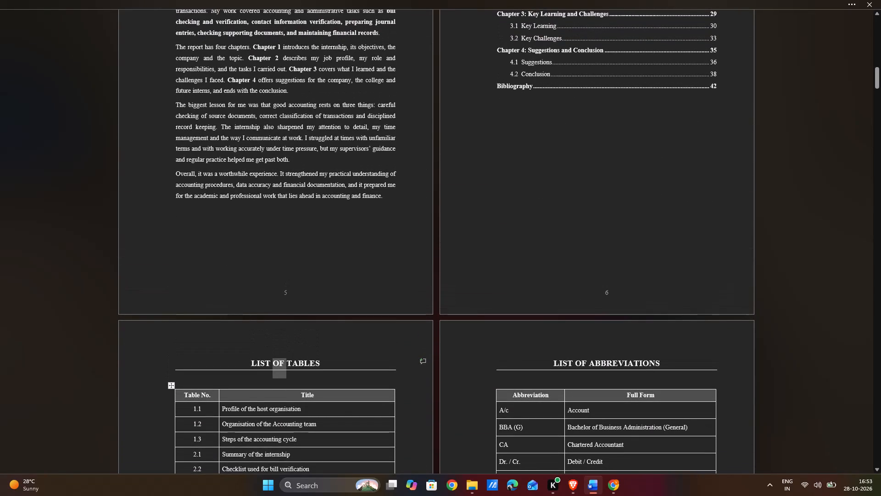
{"action": "scroll", "coordinate": [248, 208], "scroll_direction": "up", "scroll_amount": 3}
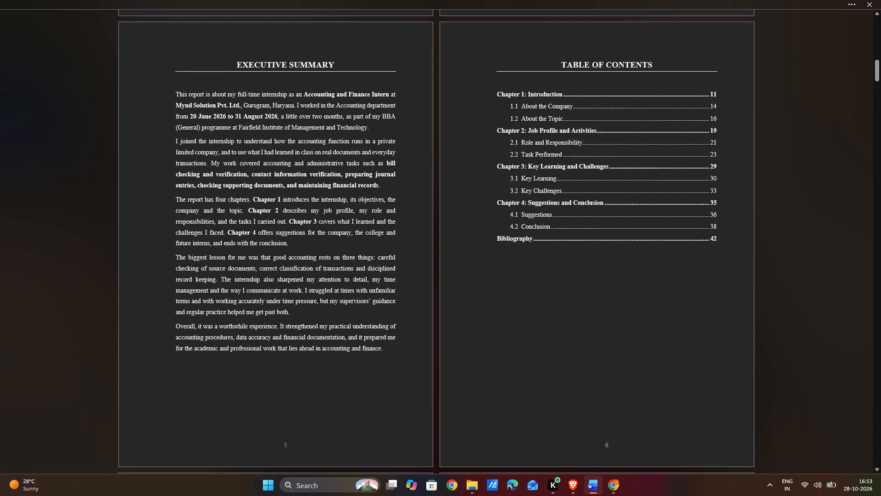
{"action": "scroll", "coordinate": [248, 208], "scroll_direction": "up", "scroll_amount": 4}
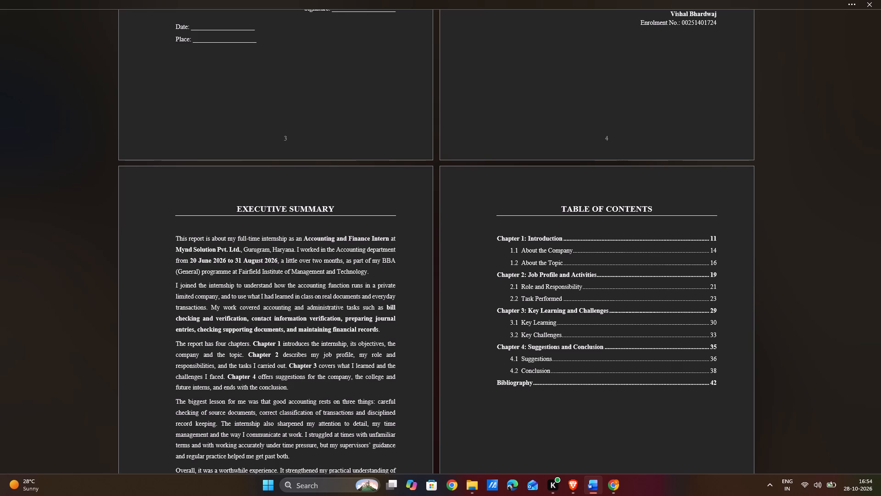
{"action": "scroll", "coordinate": [248, 208], "scroll_direction": "down", "scroll_amount": 5}
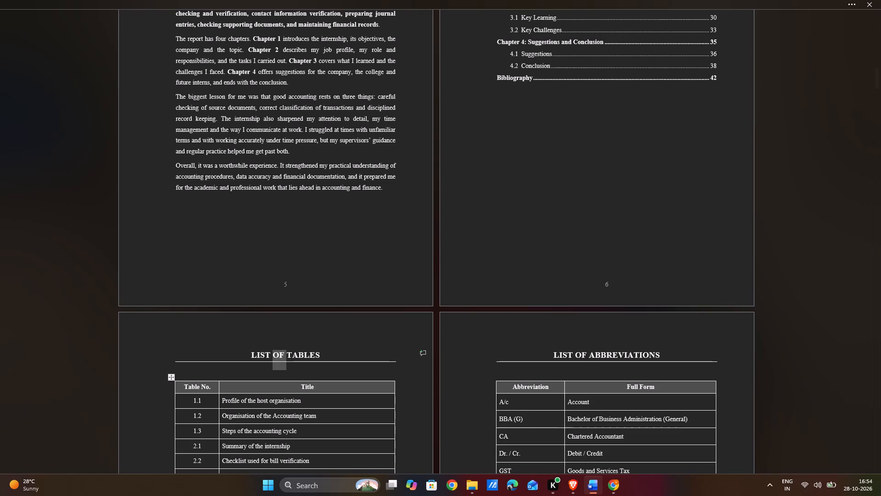
{"action": "scroll", "coordinate": [248, 208], "scroll_direction": "down", "scroll_amount": 9}
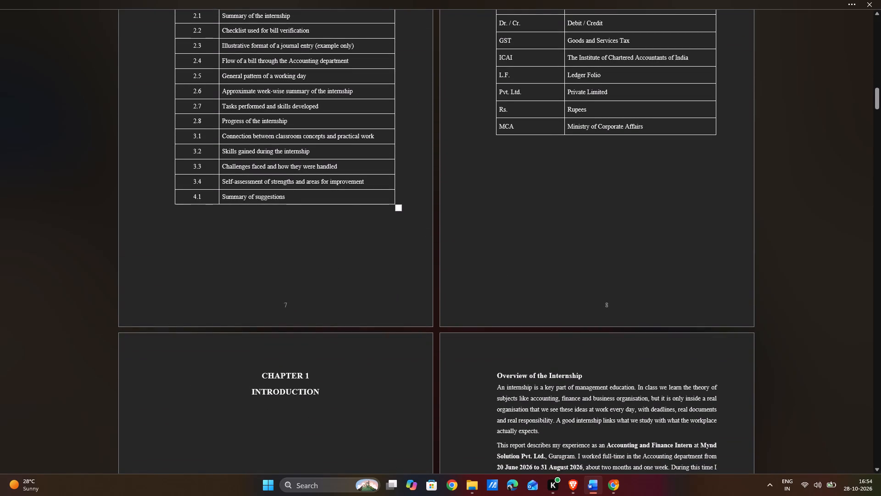
{"action": "scroll", "coordinate": [278, 180], "scroll_direction": "down", "scroll_amount": 5}
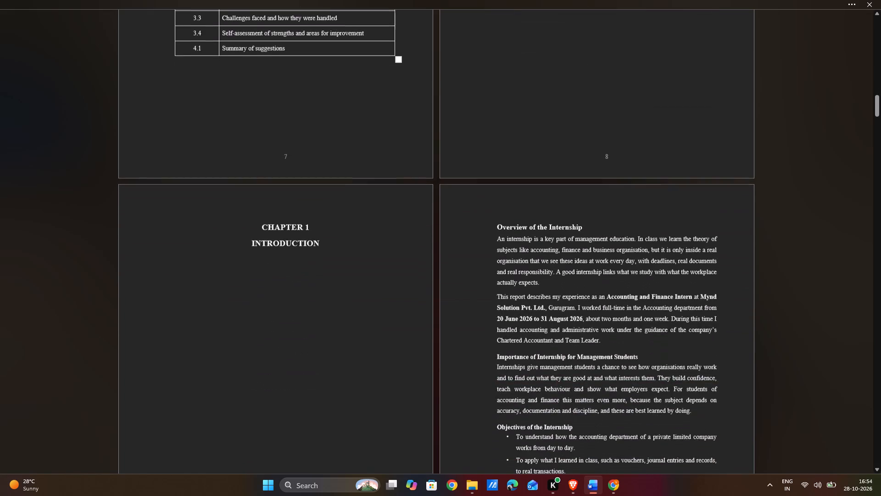
{"action": "scroll", "coordinate": [278, 180], "scroll_direction": "up", "scroll_amount": 8}
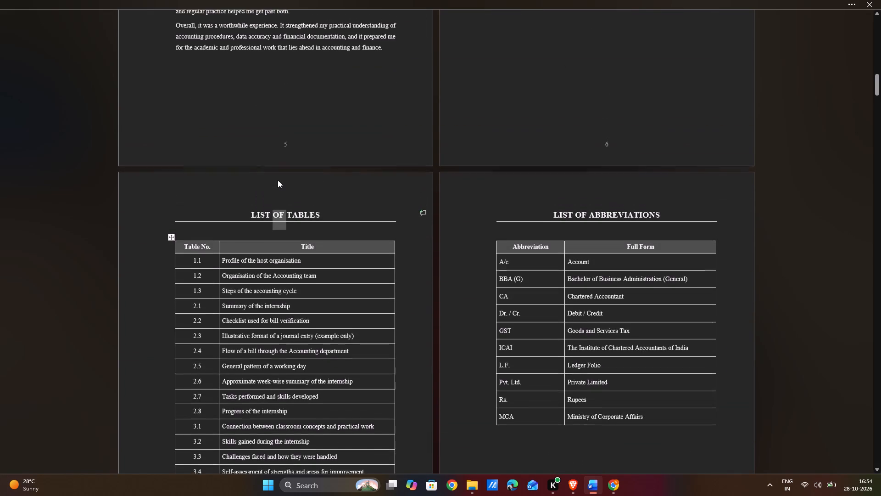
Check the font and size of the "LIST OF TABLES" heading and of the "Title" column header in its table.
{"action": "double_click", "coordinate": [252, 216]}
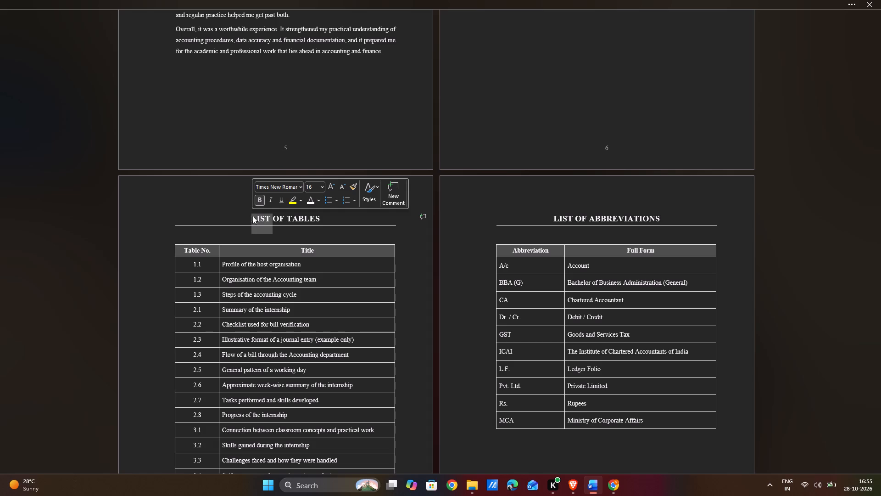
{"action": "double_click", "coordinate": [308, 251]}
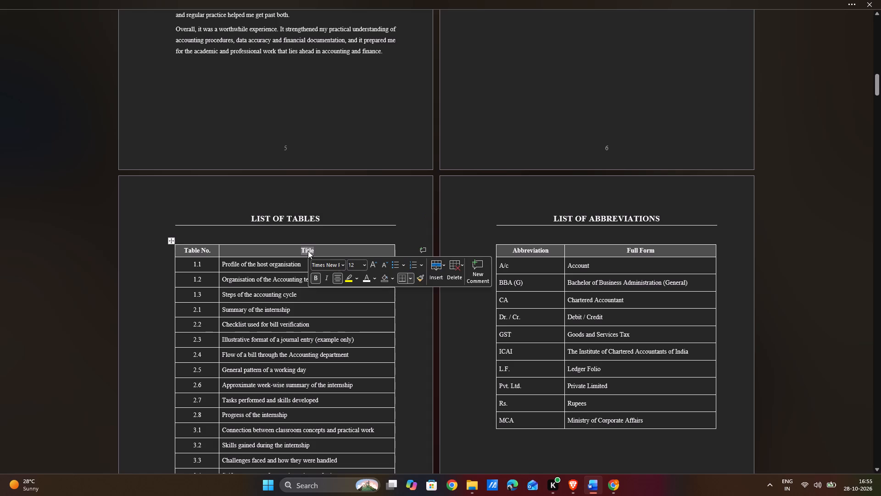
{"action": "double_click", "coordinate": [291, 262]}
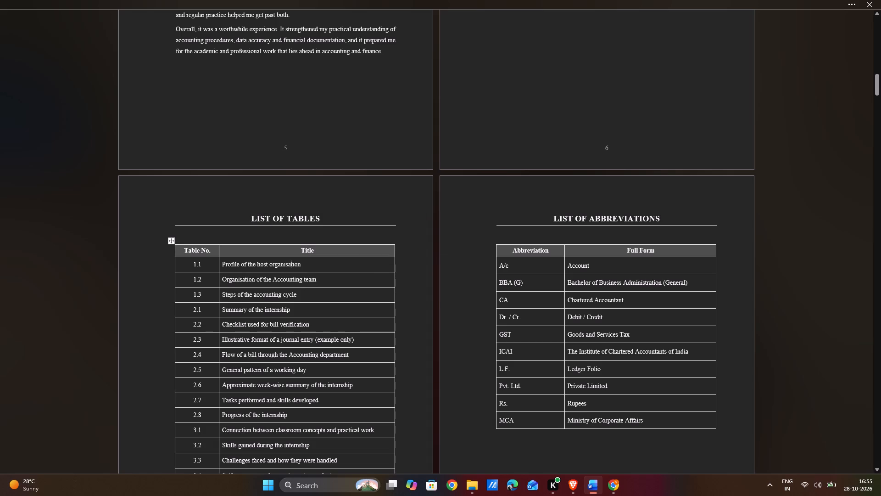
{"action": "double_click", "coordinate": [313, 251]}
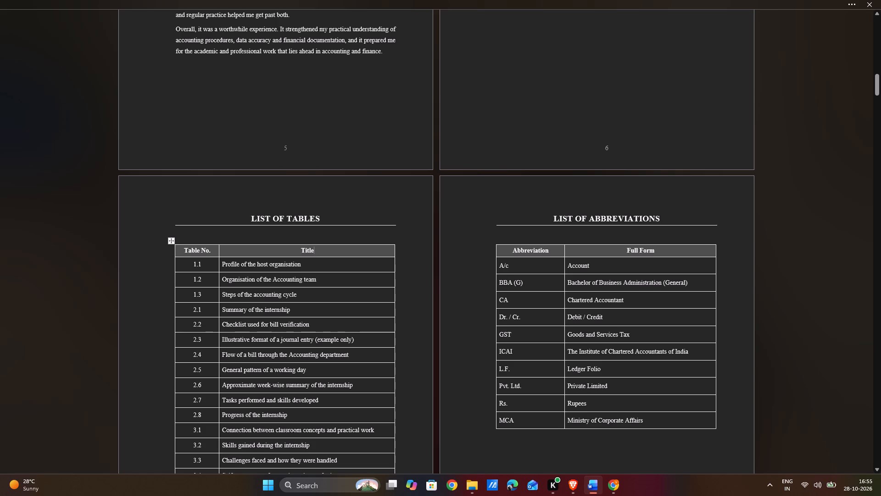
{"action": "double_click", "coordinate": [307, 250]}
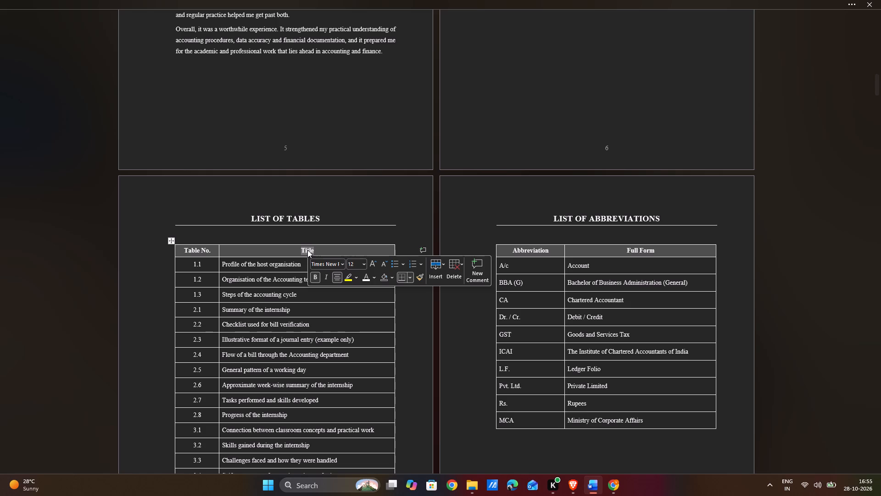
Examine the layout of the report's pages from the cover to section 1.1, ending at the Chapter 1 title page.
{"action": "scroll", "coordinate": [307, 250], "scroll_direction": "down", "scroll_amount": 2}
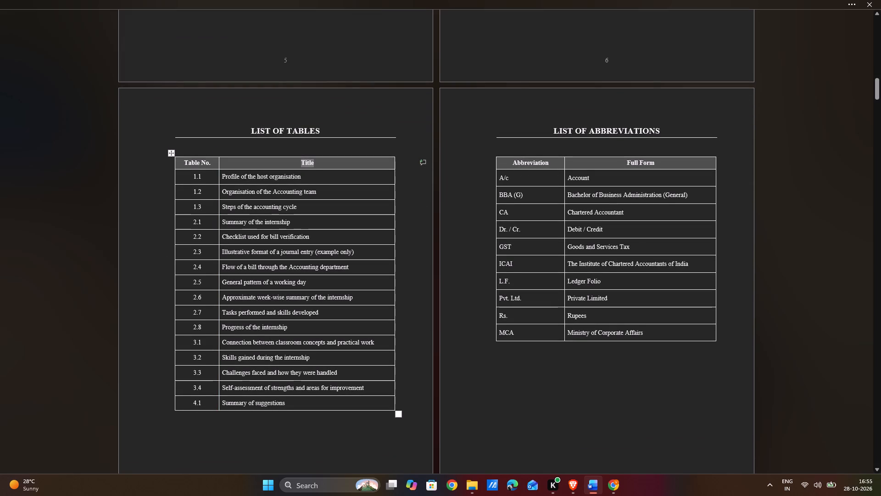
{"action": "scroll", "coordinate": [244, 237], "scroll_direction": "down", "scroll_amount": 3}
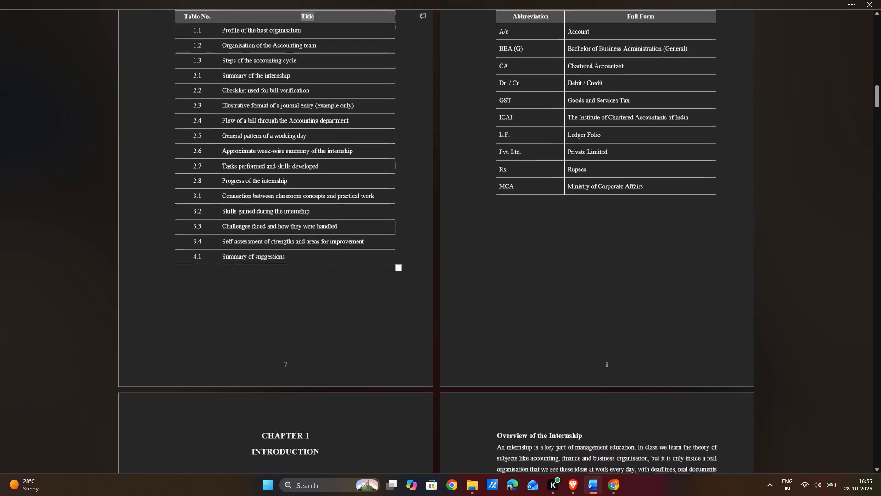
{"action": "scroll", "coordinate": [244, 237], "scroll_direction": "up", "scroll_amount": 4}
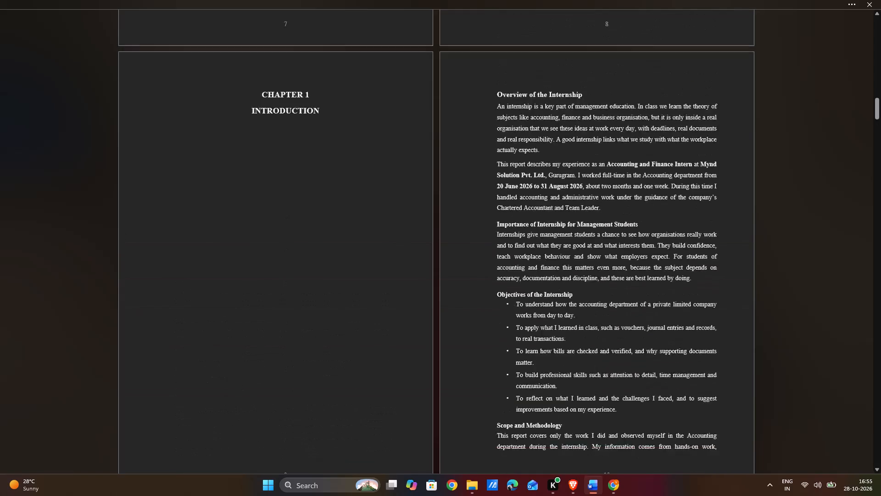
{"action": "scroll", "coordinate": [244, 237], "scroll_direction": "up", "scroll_amount": 4}
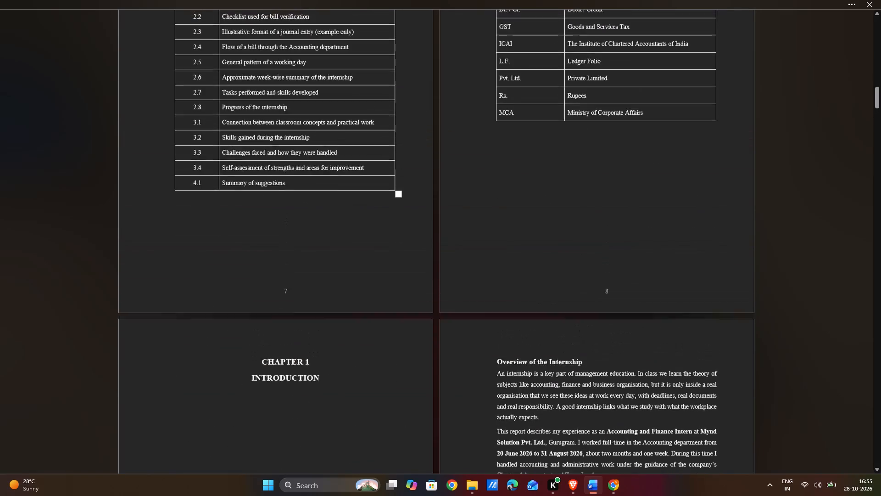
{"action": "scroll", "coordinate": [244, 237], "scroll_direction": "up", "scroll_amount": 2}
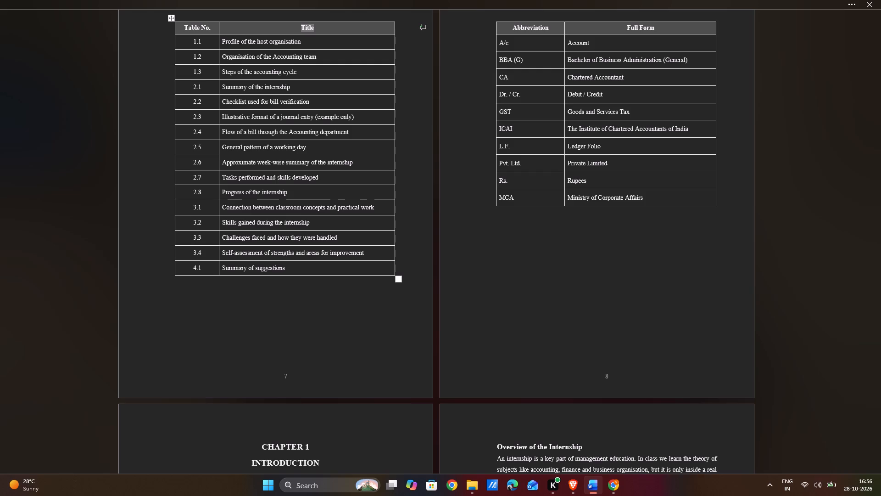
{"action": "scroll", "coordinate": [244, 237], "scroll_direction": "up", "scroll_amount": 15}
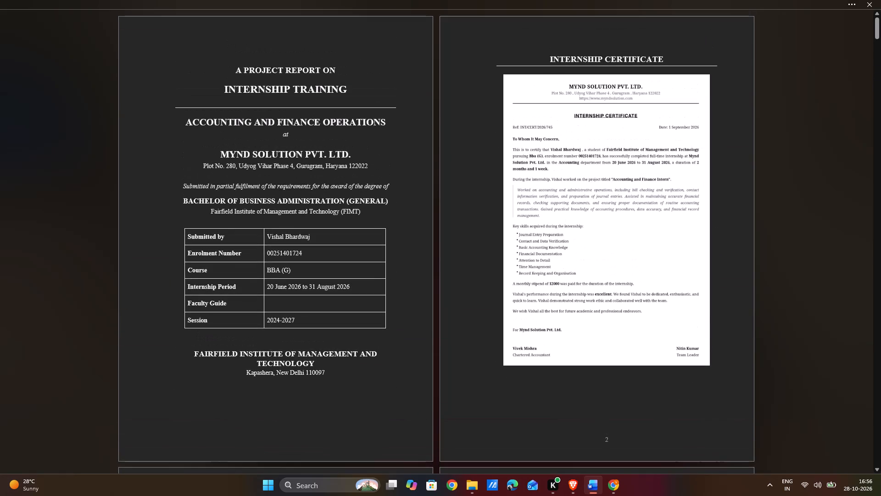
{"action": "scroll", "coordinate": [244, 237], "scroll_direction": "down", "scroll_amount": 11}
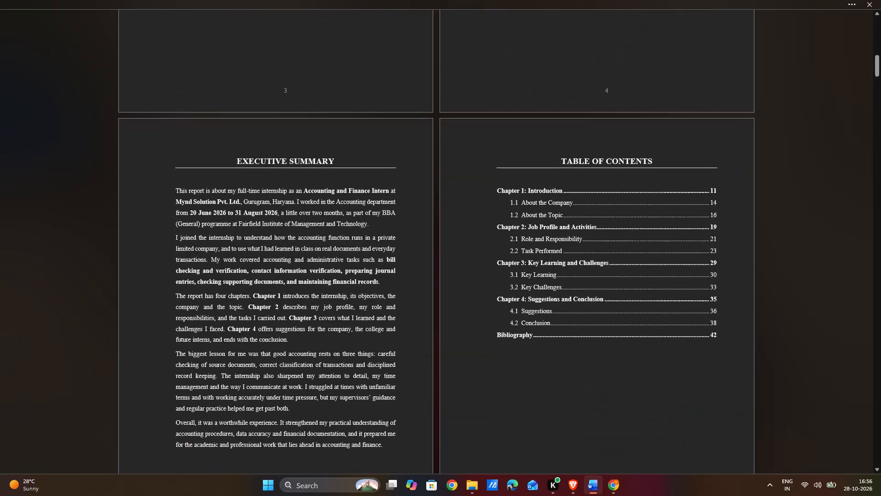
{"action": "scroll", "coordinate": [244, 237], "scroll_direction": "down", "scroll_amount": 14}
{"action": "scroll", "coordinate": [244, 237], "scroll_direction": "down", "scroll_amount": 7}
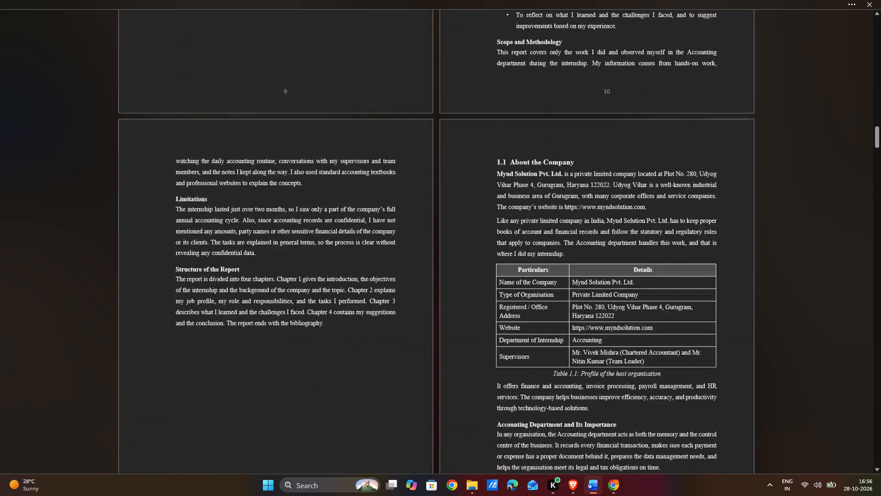
{"action": "scroll", "coordinate": [244, 237], "scroll_direction": "down", "scroll_amount": 6}
{"action": "scroll", "coordinate": [244, 237], "scroll_direction": "up", "scroll_amount": 18}
{"action": "scroll", "coordinate": [244, 237], "scroll_direction": "down", "scroll_amount": 8}
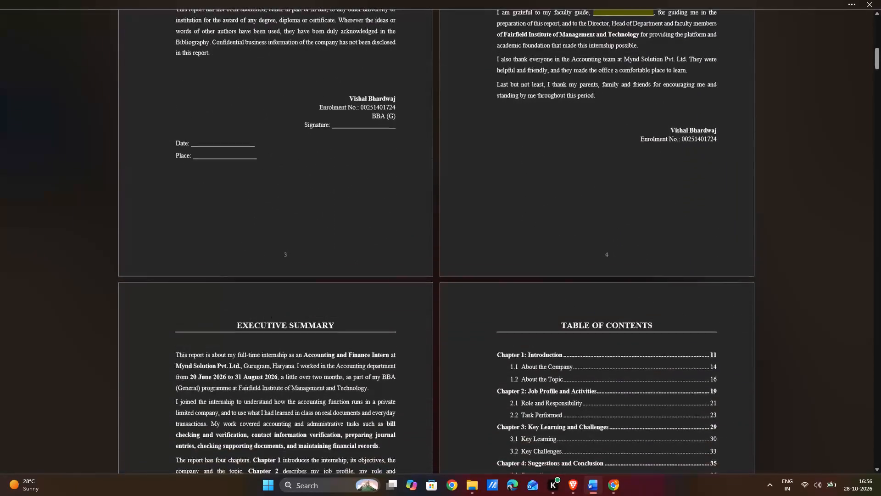
{"action": "scroll", "coordinate": [244, 237], "scroll_direction": "down", "scroll_amount": 8}
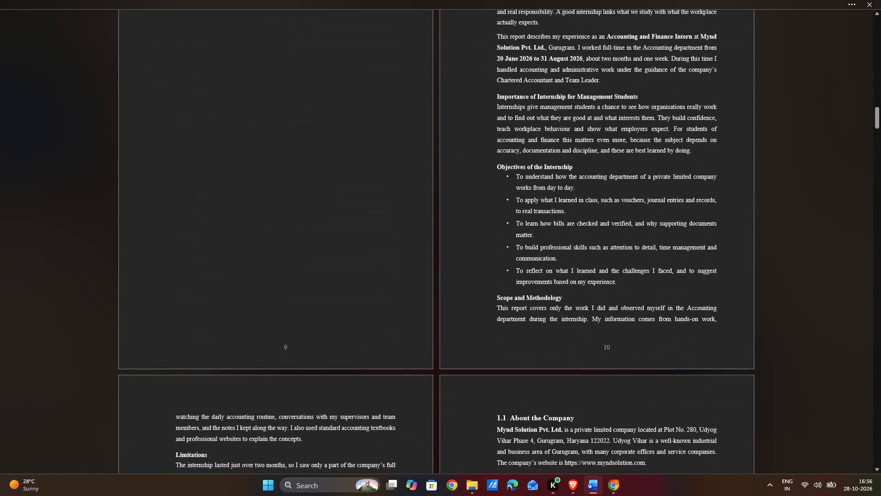
{"action": "scroll", "coordinate": [250, 214], "scroll_direction": "up", "scroll_amount": 2}
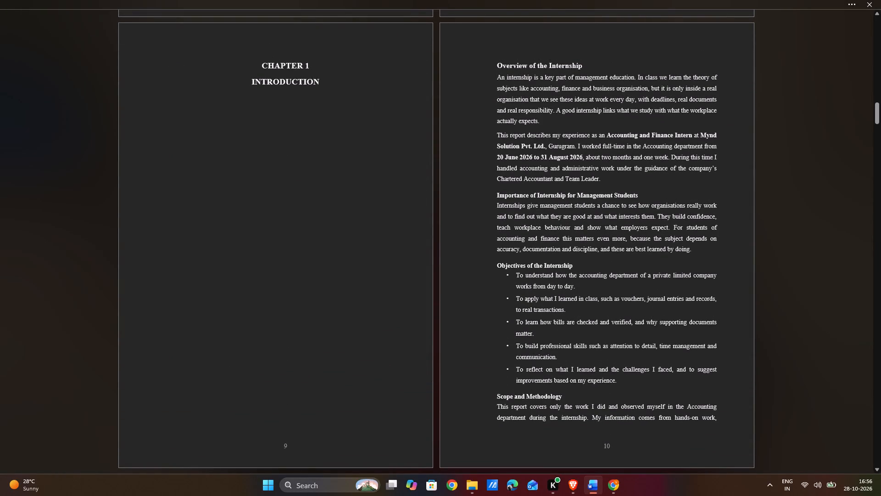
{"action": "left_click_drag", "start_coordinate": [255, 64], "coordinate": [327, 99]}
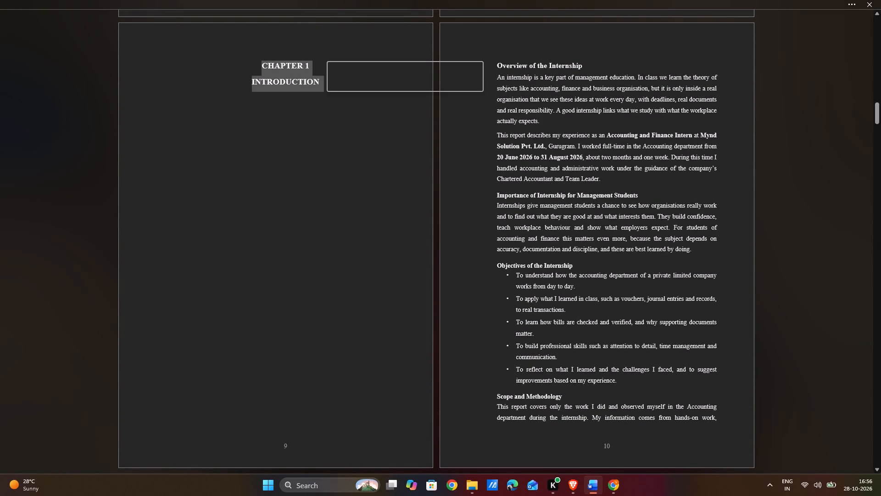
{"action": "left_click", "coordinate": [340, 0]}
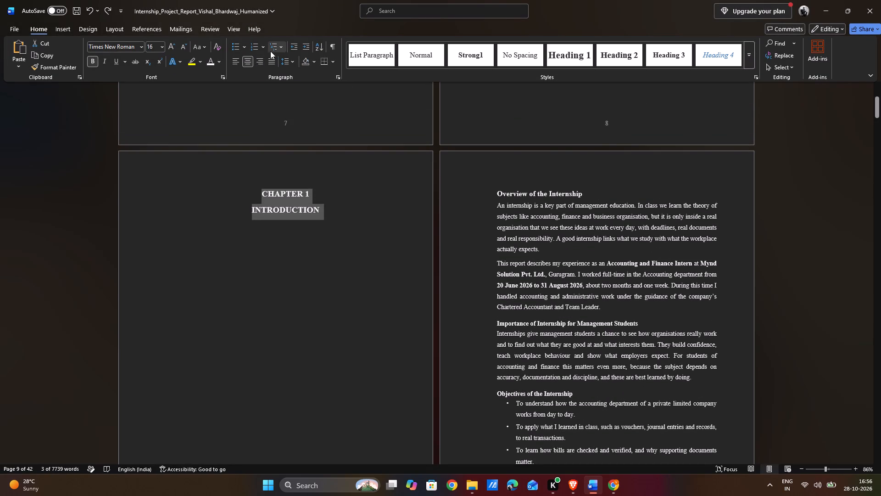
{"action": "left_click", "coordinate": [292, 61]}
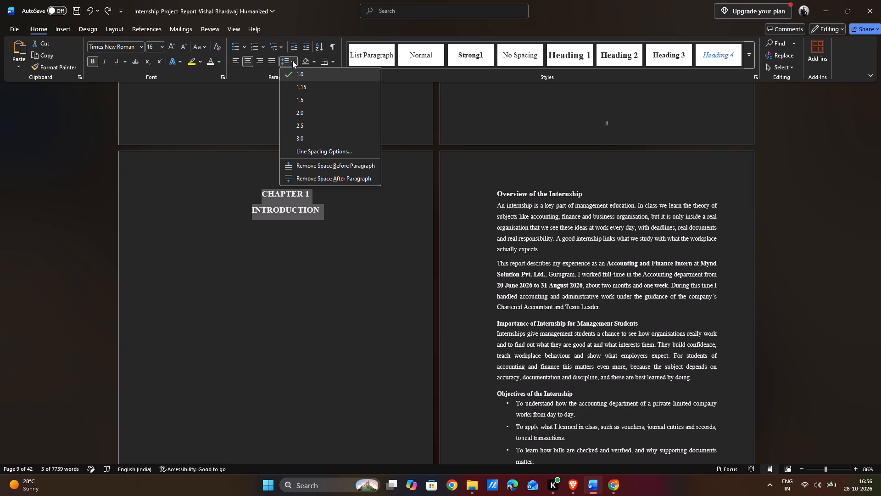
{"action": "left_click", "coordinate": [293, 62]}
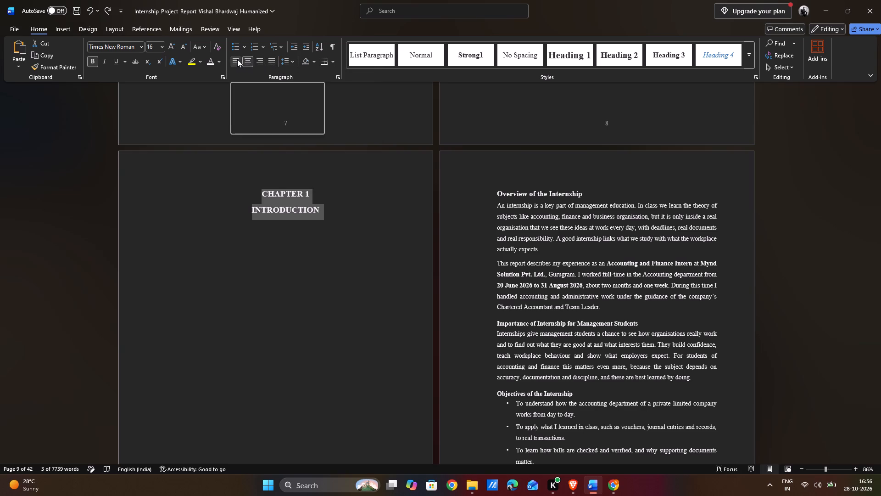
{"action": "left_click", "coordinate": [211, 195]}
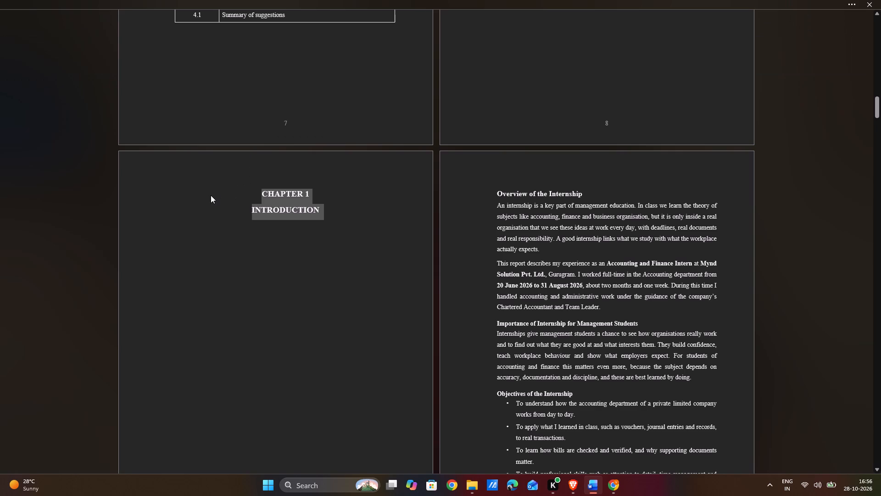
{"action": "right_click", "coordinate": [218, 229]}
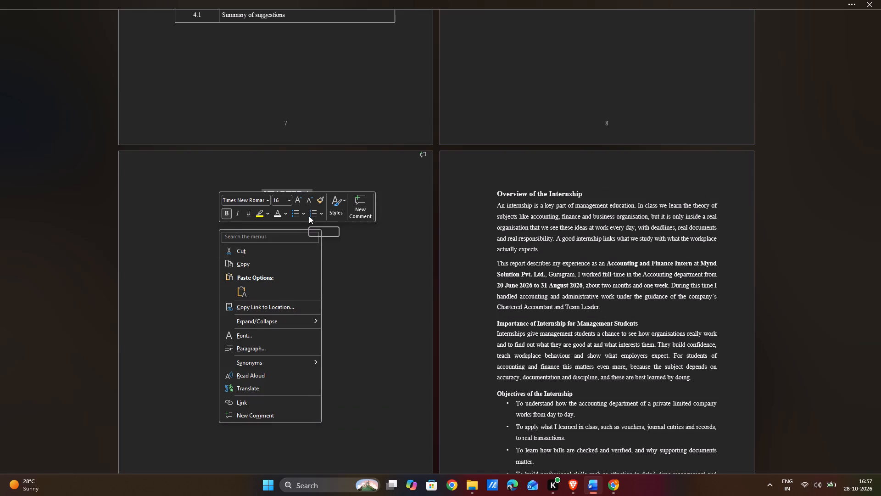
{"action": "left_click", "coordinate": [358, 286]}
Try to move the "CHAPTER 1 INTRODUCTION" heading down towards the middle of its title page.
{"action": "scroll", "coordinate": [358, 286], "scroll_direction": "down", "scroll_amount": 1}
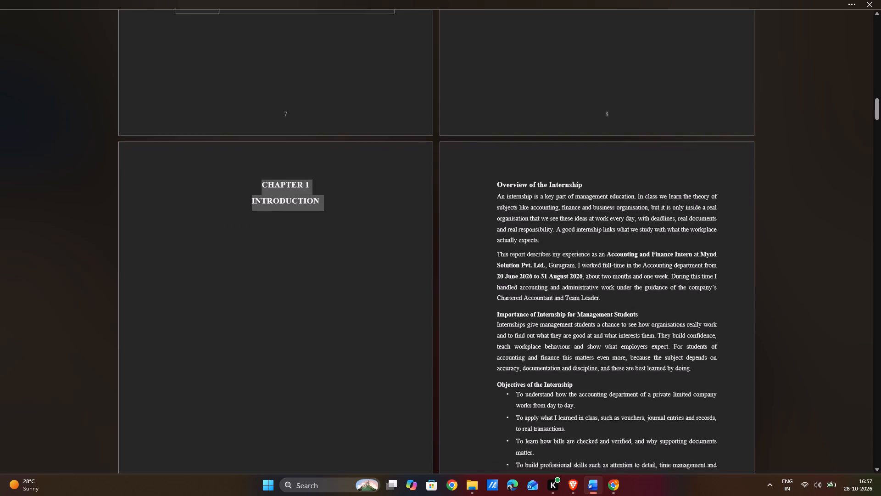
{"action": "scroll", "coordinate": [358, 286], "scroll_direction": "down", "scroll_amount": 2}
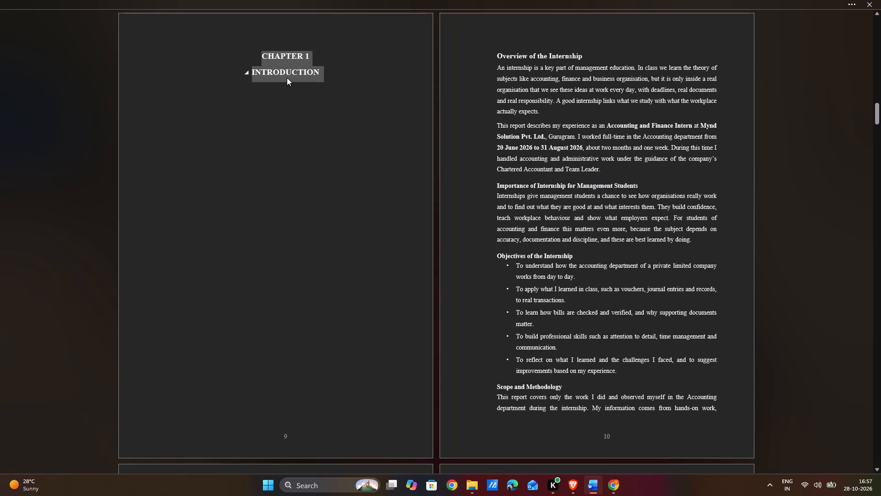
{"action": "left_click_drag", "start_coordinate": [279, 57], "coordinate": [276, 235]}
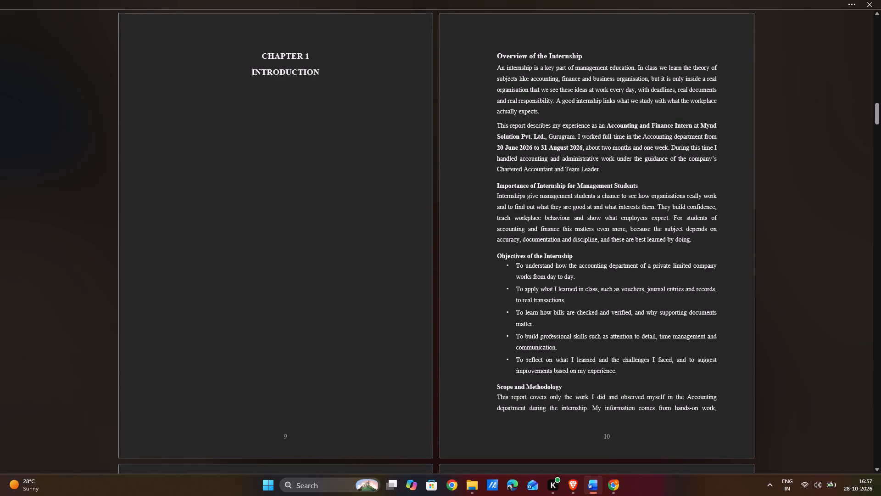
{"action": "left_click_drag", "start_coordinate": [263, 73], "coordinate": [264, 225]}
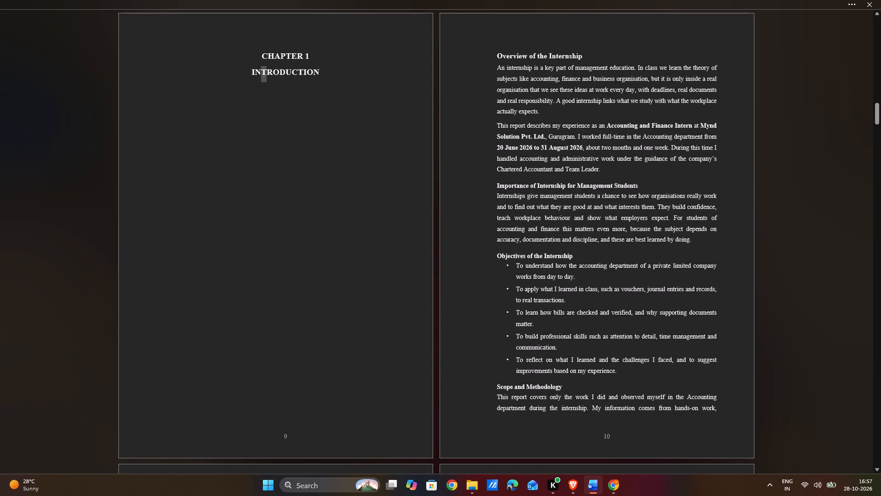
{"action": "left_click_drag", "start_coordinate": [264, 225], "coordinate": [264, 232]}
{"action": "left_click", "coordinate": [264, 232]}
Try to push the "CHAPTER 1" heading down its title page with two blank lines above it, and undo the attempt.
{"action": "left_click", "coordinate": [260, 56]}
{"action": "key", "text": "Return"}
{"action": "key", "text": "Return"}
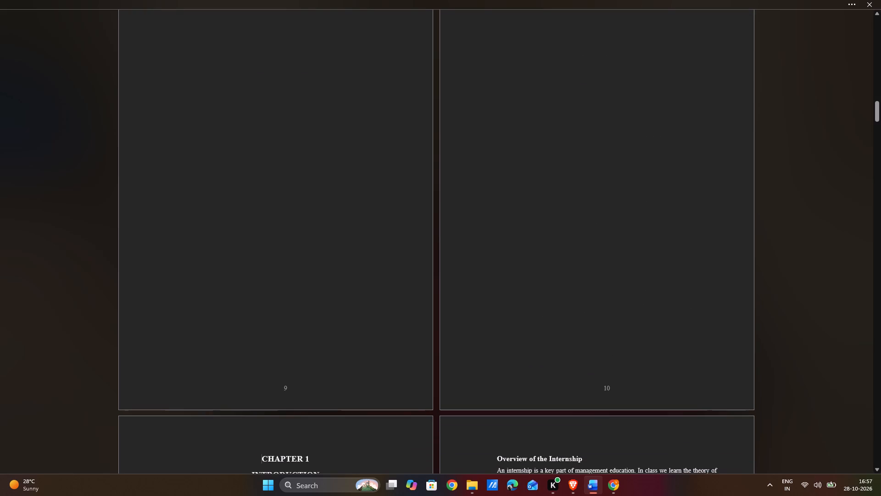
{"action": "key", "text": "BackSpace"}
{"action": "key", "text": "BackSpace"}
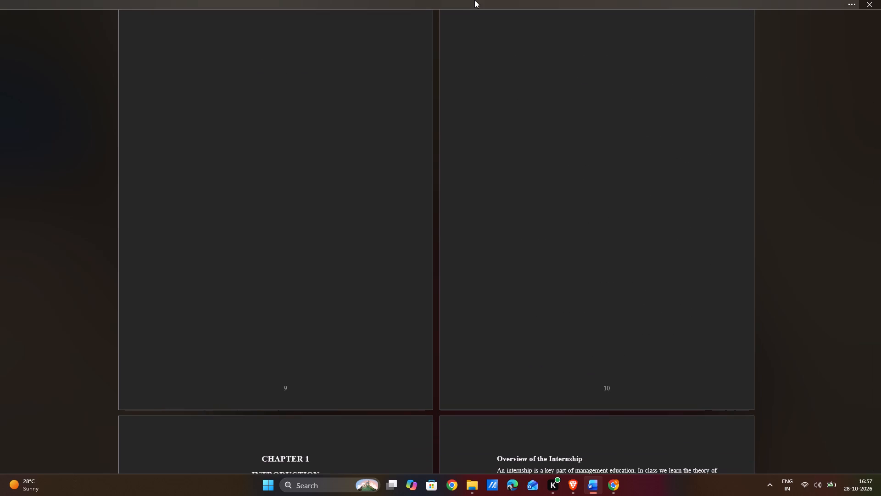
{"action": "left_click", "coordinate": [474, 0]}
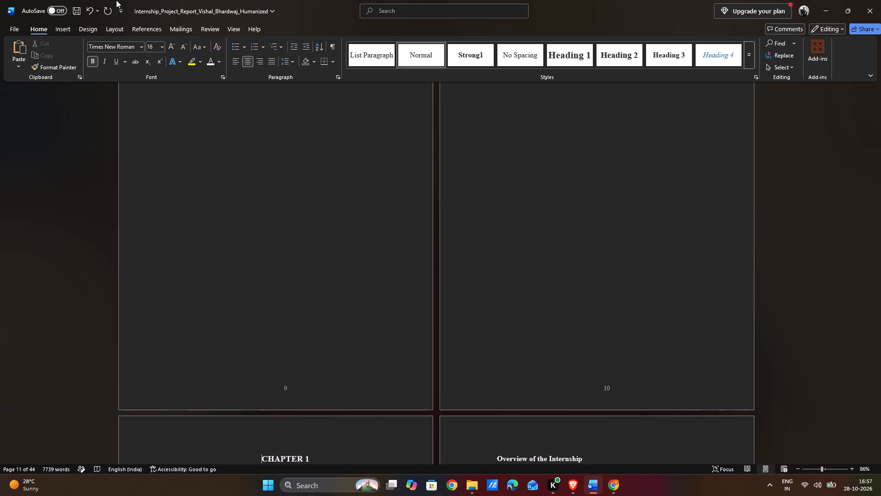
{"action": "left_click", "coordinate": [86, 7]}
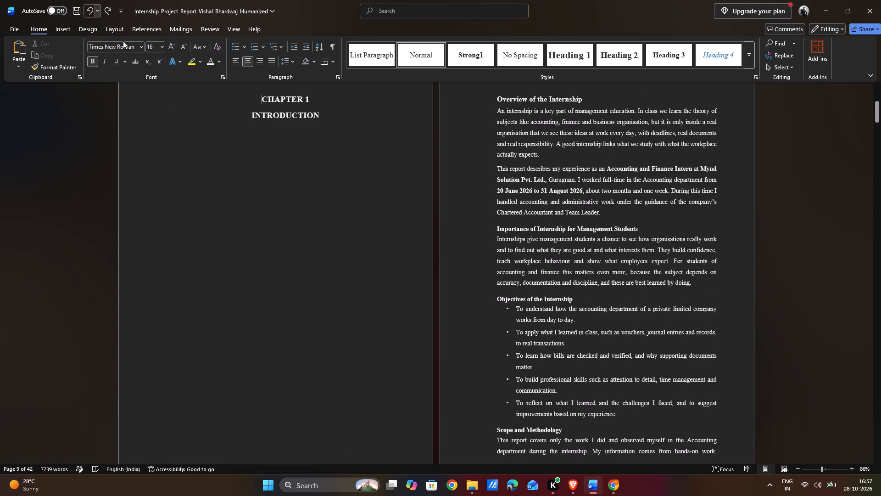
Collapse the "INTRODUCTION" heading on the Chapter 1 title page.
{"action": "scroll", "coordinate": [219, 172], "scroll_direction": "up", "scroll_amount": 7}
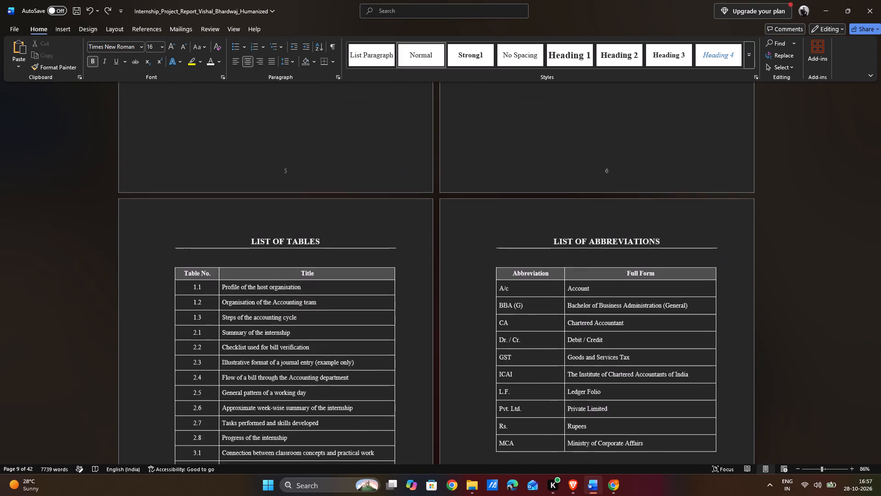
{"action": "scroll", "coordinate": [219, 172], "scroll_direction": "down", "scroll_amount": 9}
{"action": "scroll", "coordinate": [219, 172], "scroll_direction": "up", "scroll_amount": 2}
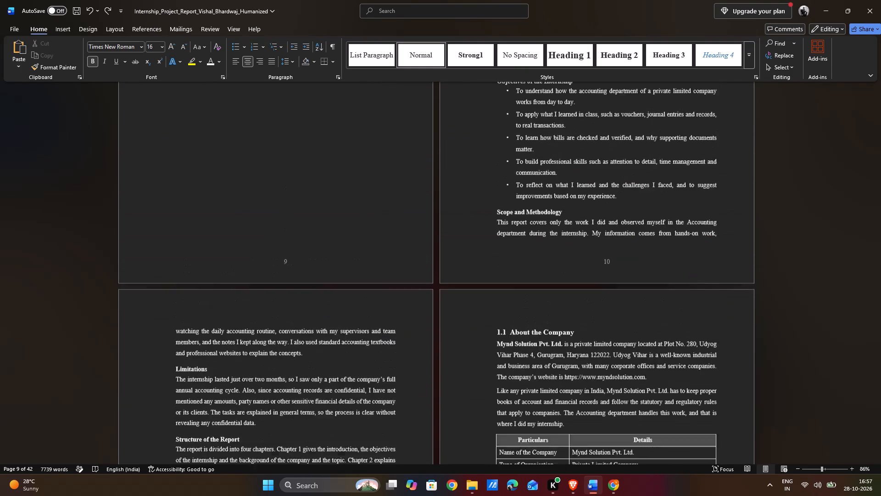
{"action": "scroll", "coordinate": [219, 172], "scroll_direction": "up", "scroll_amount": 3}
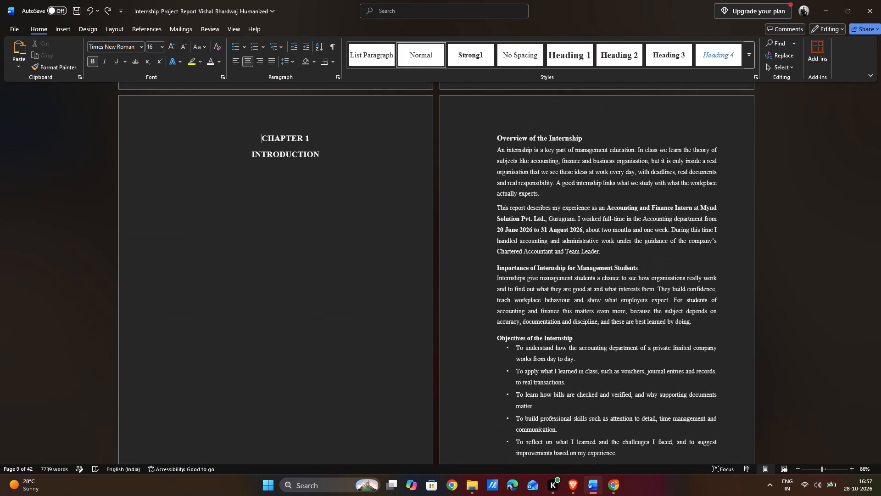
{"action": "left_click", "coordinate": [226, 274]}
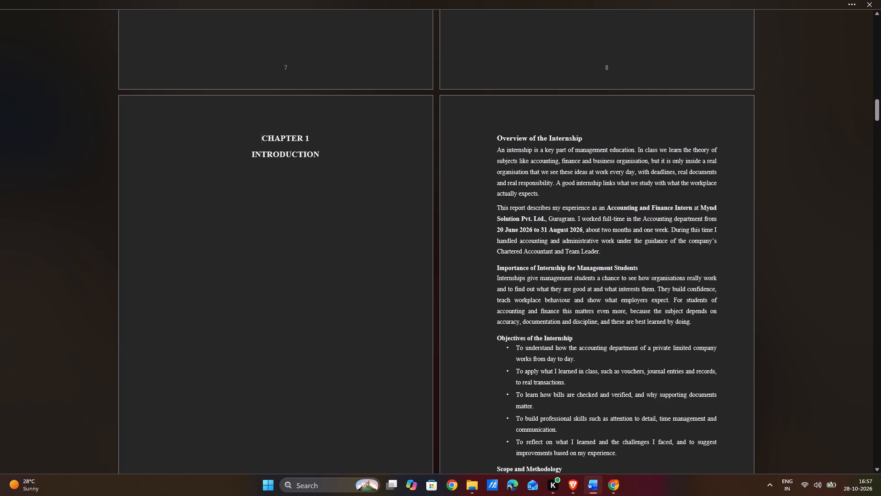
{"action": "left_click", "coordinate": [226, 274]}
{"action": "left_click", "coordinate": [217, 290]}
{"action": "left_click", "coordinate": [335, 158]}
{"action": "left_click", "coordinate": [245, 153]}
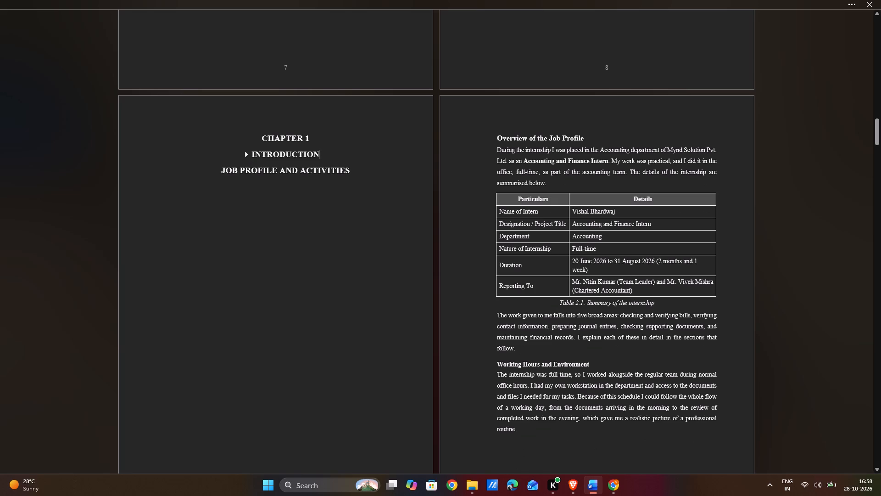
Examine the report's pages from the collapsed Chapter 1 heading through to the Chapter 4 title page and back.
{"action": "scroll", "coordinate": [285, 209], "scroll_direction": "down", "scroll_amount": 10}
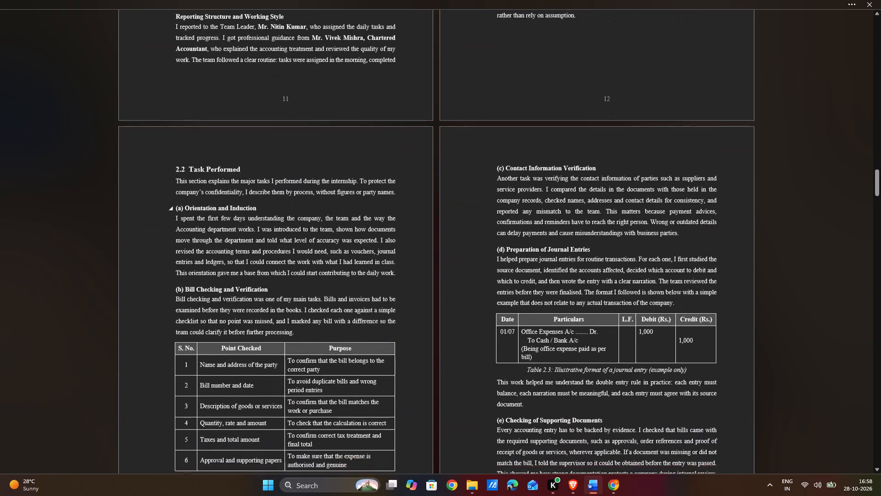
{"action": "scroll", "coordinate": [285, 209], "scroll_direction": "down", "scroll_amount": 7}
{"action": "scroll", "coordinate": [285, 209], "scroll_direction": "up", "scroll_amount": 4}
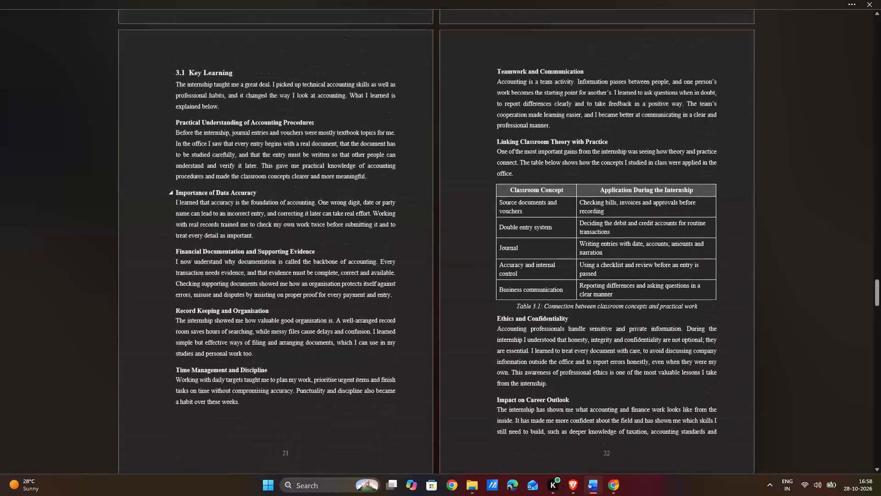
{"action": "scroll", "coordinate": [285, 209], "scroll_direction": "down", "scroll_amount": 1}
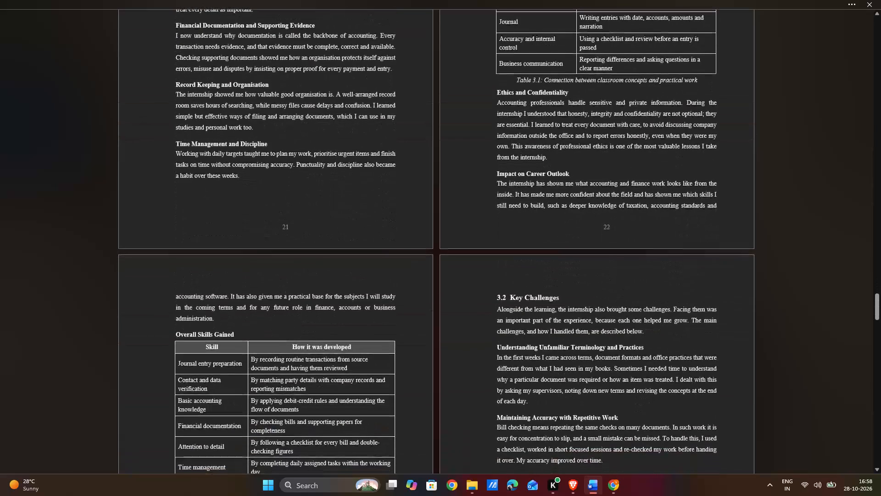
{"action": "scroll", "coordinate": [285, 209], "scroll_direction": "down", "scroll_amount": 8}
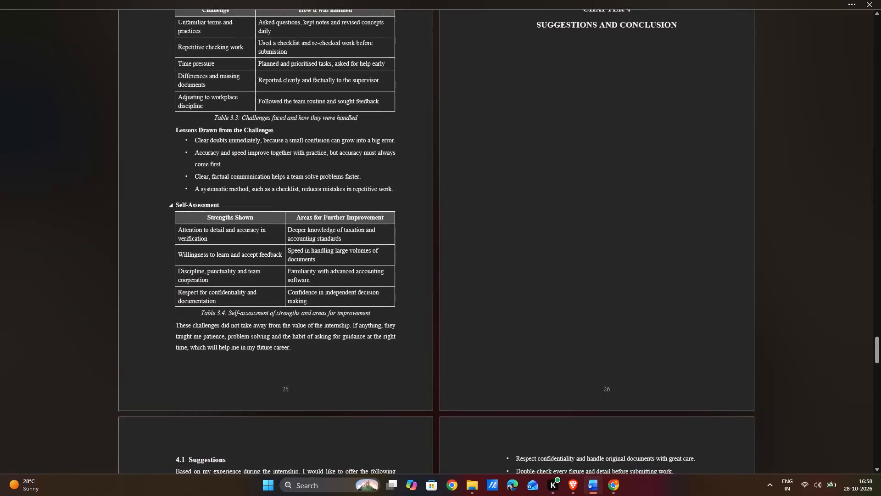
{"action": "scroll", "coordinate": [285, 209], "scroll_direction": "up", "scroll_amount": 13}
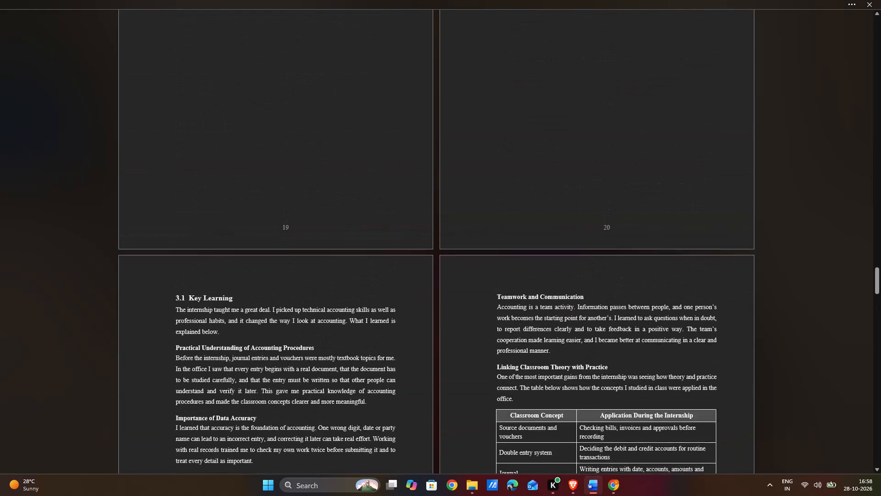
{"action": "scroll", "coordinate": [285, 209], "scroll_direction": "up", "scroll_amount": 3}
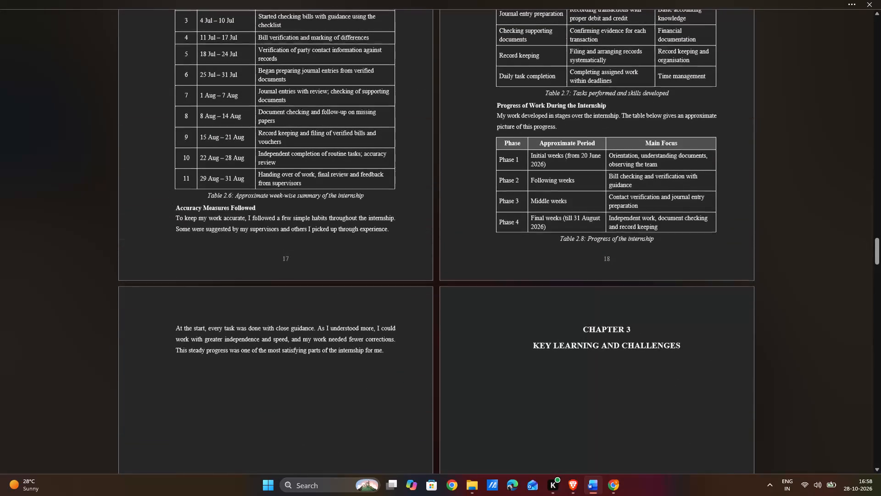
{"action": "scroll", "coordinate": [285, 209], "scroll_direction": "up", "scroll_amount": 11}
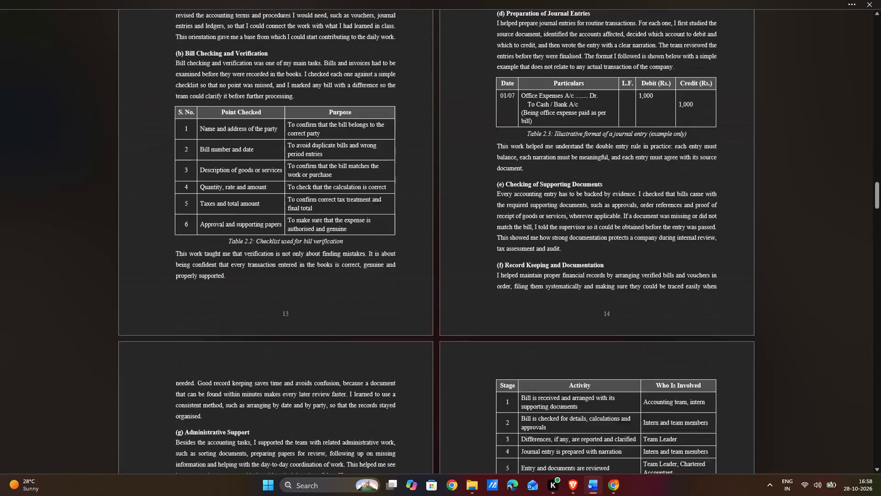
{"action": "scroll", "coordinate": [285, 209], "scroll_direction": "up", "scroll_amount": 10}
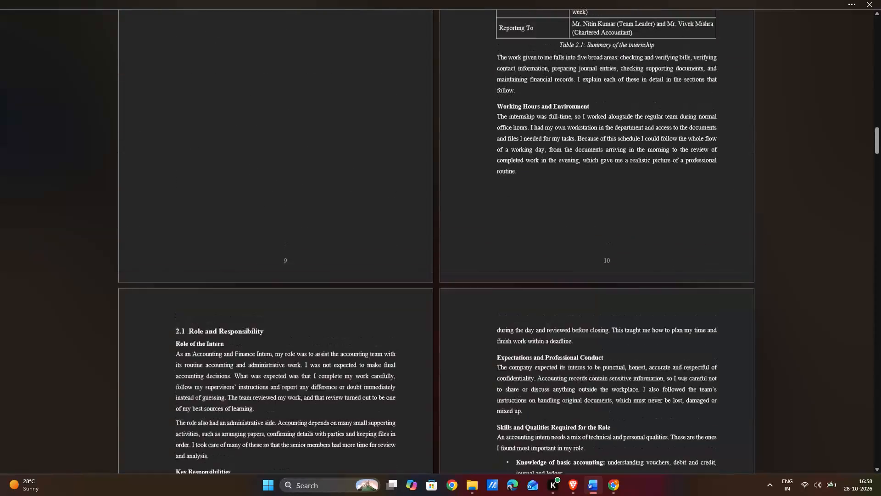
{"action": "scroll", "coordinate": [285, 209], "scroll_direction": "up", "scroll_amount": 3}
{"action": "scroll", "coordinate": [285, 209], "scroll_direction": "down", "scroll_amount": 3}
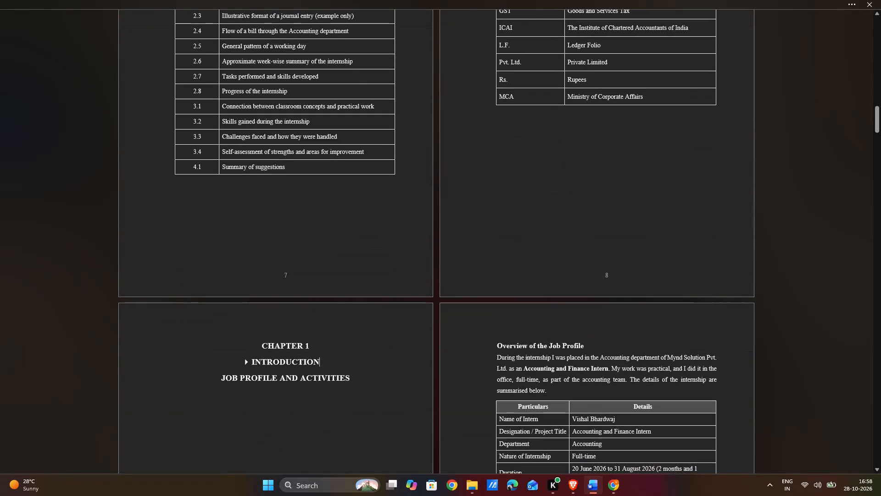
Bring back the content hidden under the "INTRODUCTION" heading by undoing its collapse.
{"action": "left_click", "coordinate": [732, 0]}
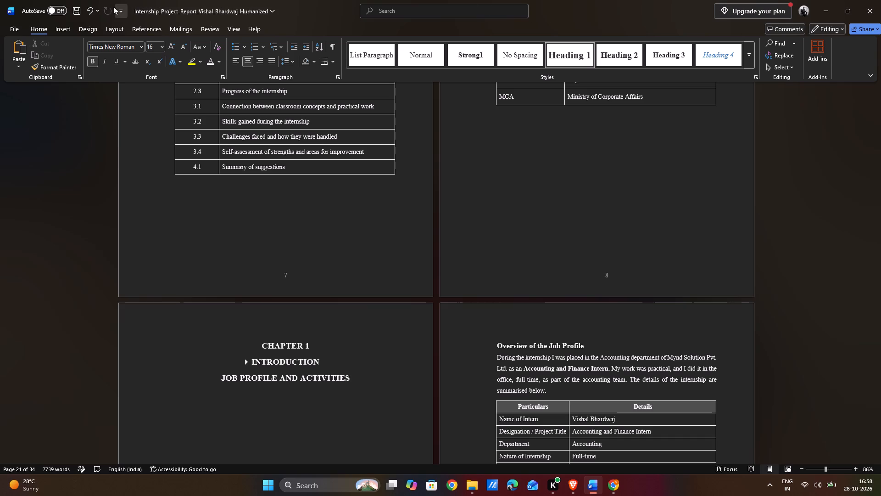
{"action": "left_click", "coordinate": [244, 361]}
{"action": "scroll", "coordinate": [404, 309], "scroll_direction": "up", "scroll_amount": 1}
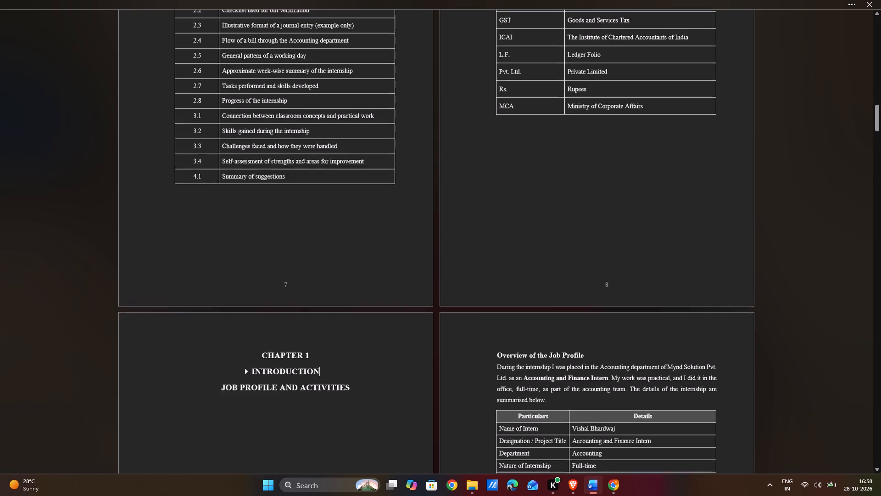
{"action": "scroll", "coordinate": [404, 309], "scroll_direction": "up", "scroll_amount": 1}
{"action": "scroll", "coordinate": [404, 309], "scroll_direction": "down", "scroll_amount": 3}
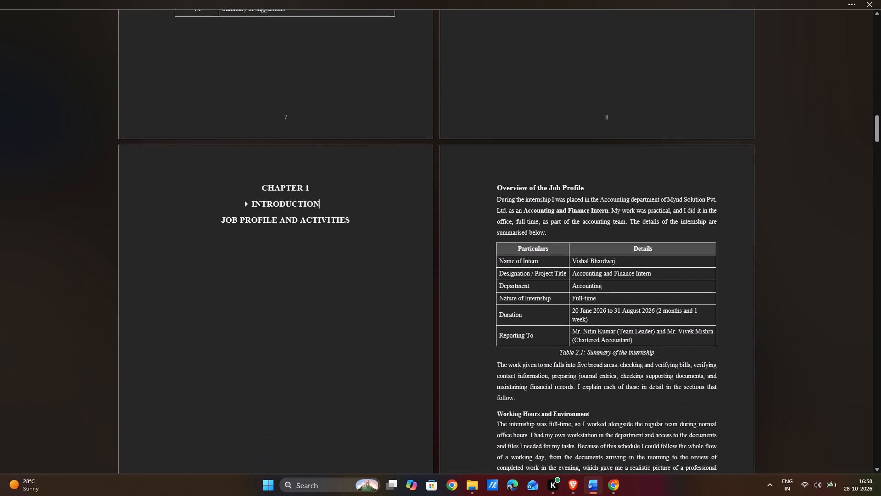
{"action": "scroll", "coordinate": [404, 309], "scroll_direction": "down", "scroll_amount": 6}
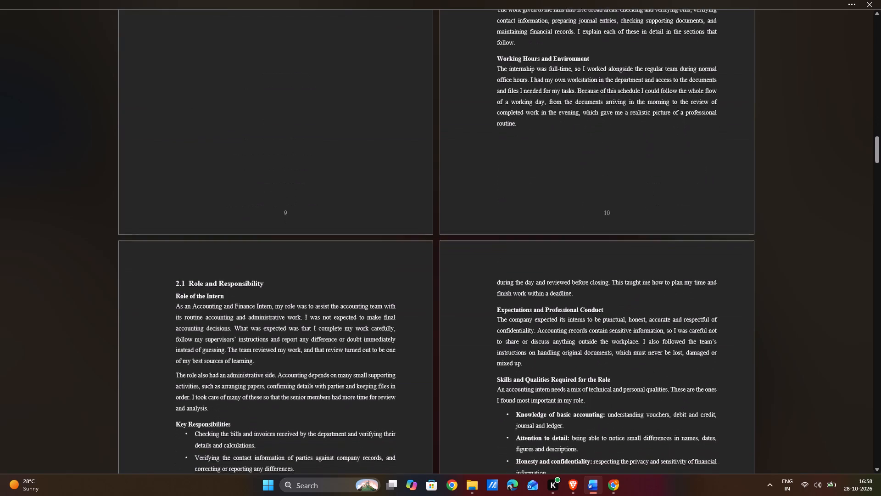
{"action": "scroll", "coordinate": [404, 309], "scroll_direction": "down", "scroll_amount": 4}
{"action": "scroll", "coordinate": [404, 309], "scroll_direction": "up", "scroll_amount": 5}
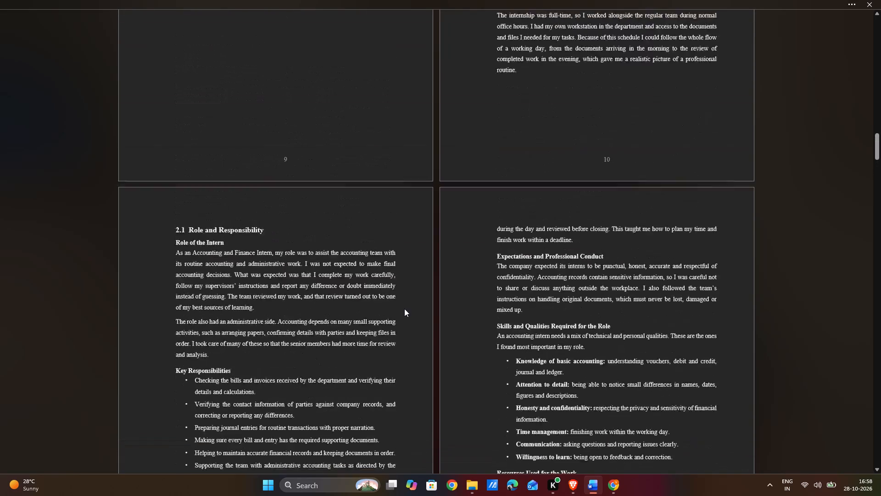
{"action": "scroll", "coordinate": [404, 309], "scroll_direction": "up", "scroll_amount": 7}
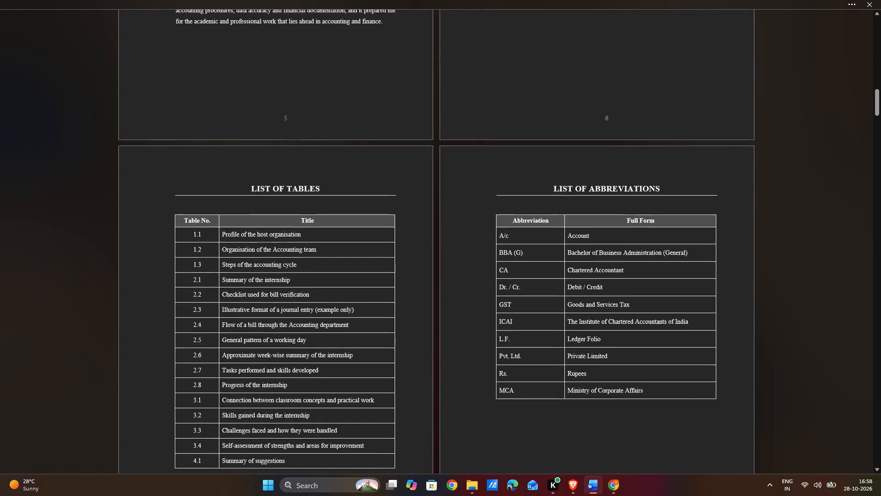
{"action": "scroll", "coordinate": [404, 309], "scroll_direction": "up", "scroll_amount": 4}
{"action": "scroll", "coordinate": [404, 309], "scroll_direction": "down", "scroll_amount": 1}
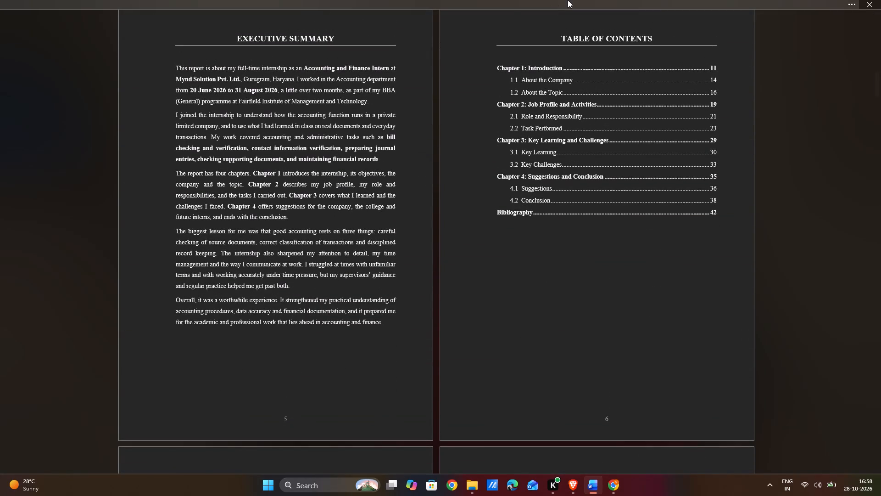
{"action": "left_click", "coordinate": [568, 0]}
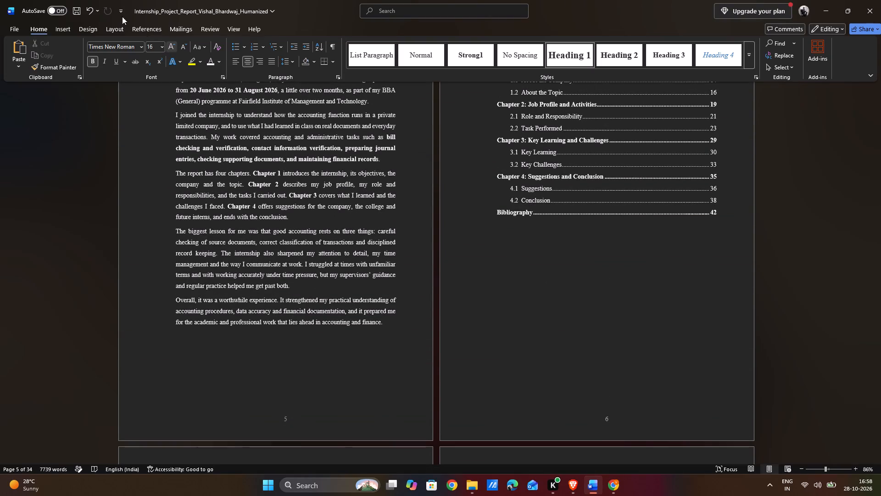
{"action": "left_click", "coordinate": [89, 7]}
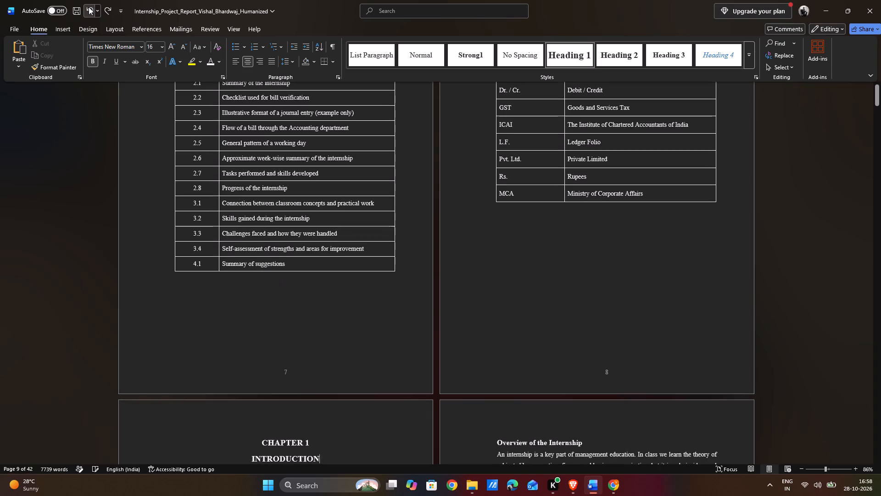
Undo one more earlier change and check the highlighted company-services paragraph below Table 1.1 in section 1.1.
{"action": "left_click", "coordinate": [89, 7]}
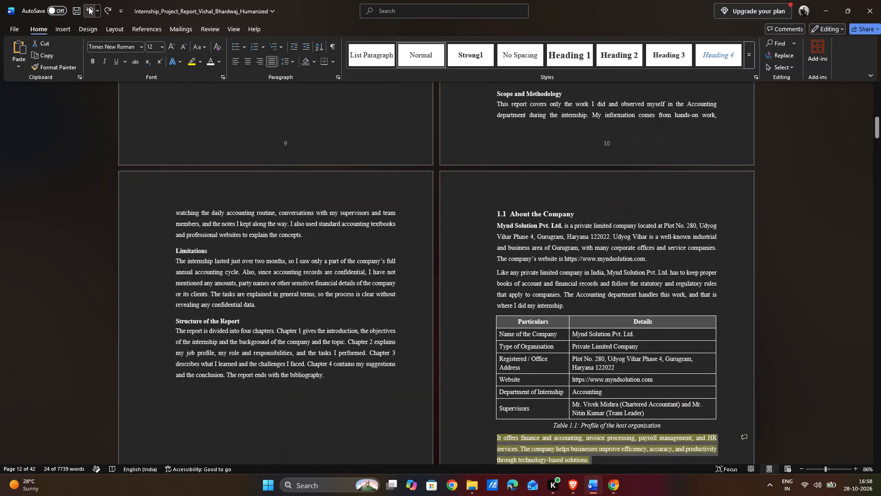
{"action": "scroll", "coordinate": [325, 186], "scroll_direction": "down", "scroll_amount": 1}
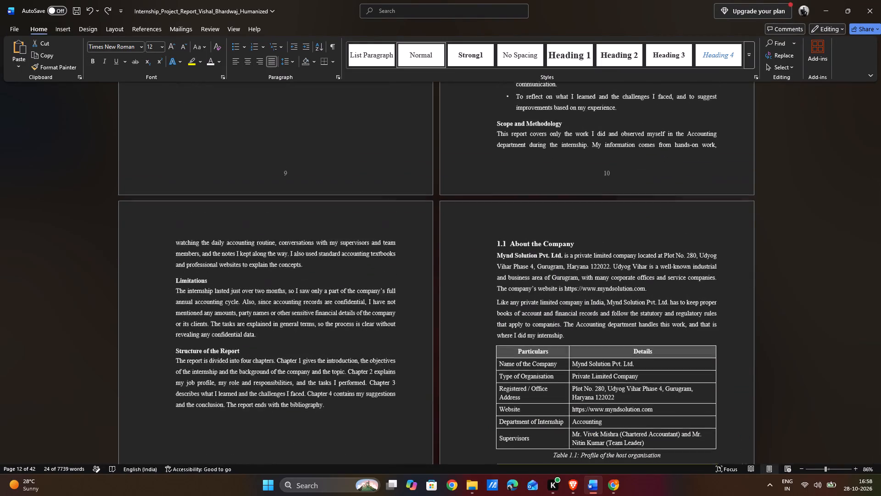
{"action": "scroll", "coordinate": [325, 186], "scroll_direction": "down", "scroll_amount": 4}
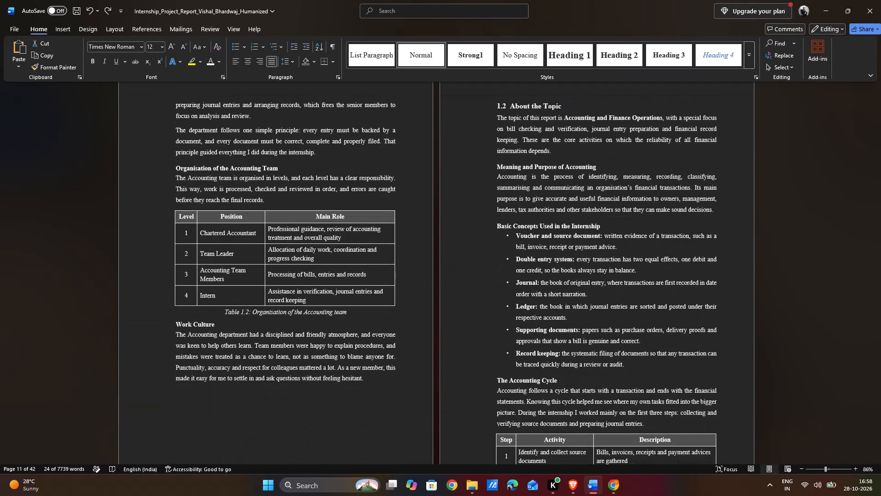
{"action": "scroll", "coordinate": [325, 186], "scroll_direction": "up", "scroll_amount": 5}
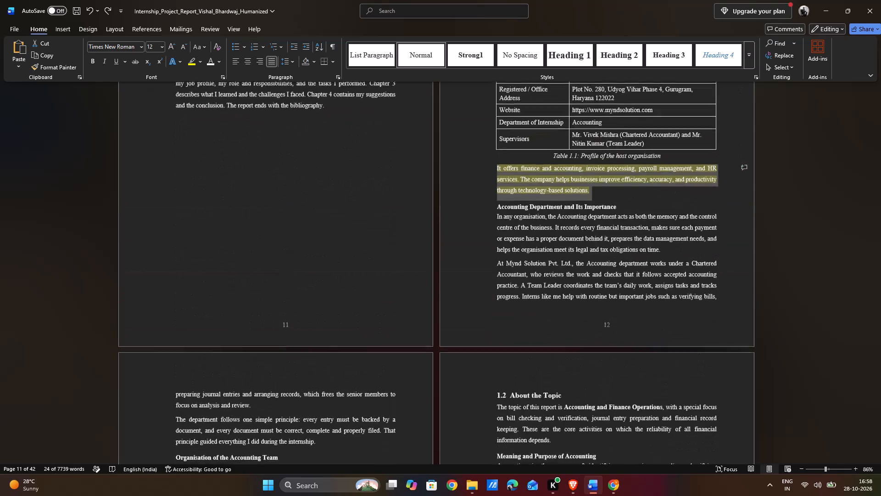
{"action": "scroll", "coordinate": [325, 186], "scroll_direction": "up", "scroll_amount": 4}
{"action": "scroll", "coordinate": [325, 186], "scroll_direction": "down", "scroll_amount": 3}
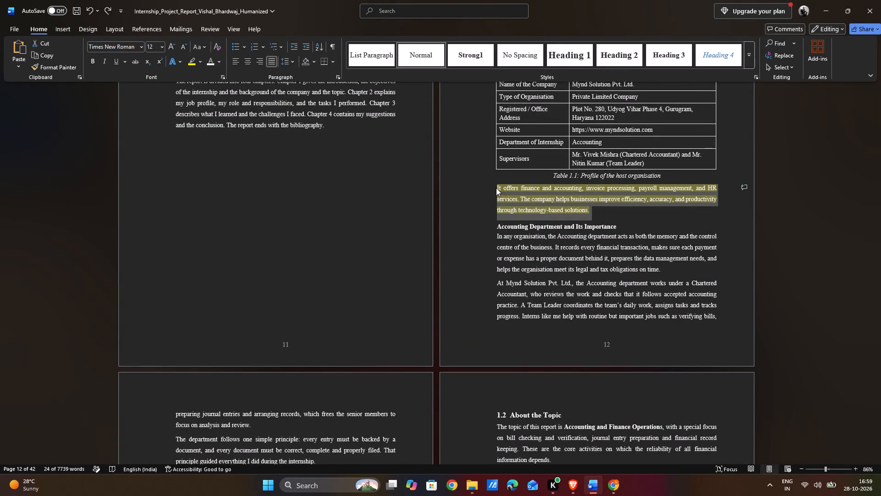
Remove the yellow highlight from the company-services paragraph below Table 1.1 in section 1.1.
{"action": "left_click_drag", "start_coordinate": [496, 188], "coordinate": [594, 212]}
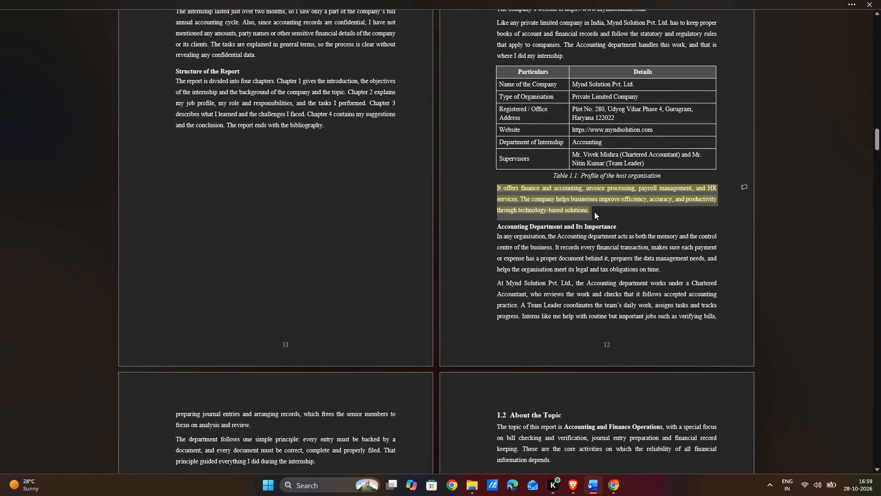
{"action": "left_click", "coordinate": [583, 201]}
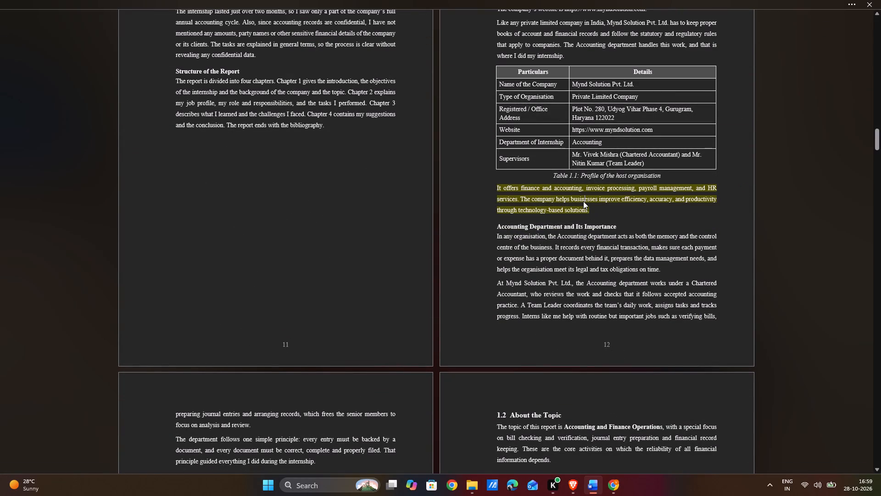
{"action": "left_click_drag", "start_coordinate": [491, 185], "coordinate": [623, 201]}
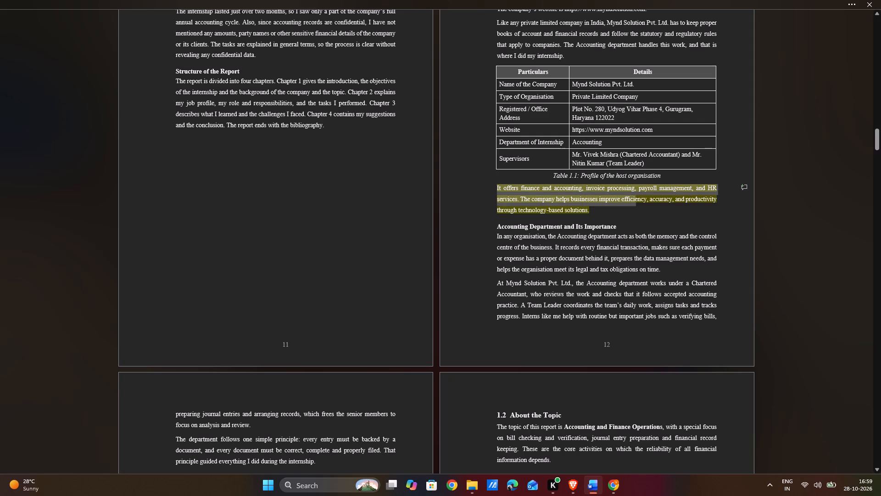
{"action": "left_click_drag", "start_coordinate": [623, 201], "coordinate": [622, 209]}
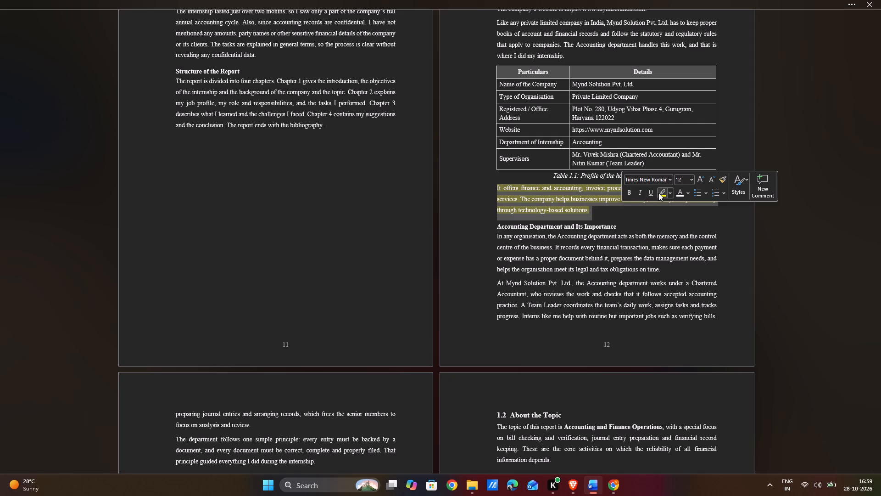
{"action": "left_click", "coordinate": [658, 193]}
Insert ten blank lines below the "INTRODUCTION" heading on the Chapter 1 title page.
{"action": "scroll", "coordinate": [360, 168], "scroll_direction": "up", "scroll_amount": 5}
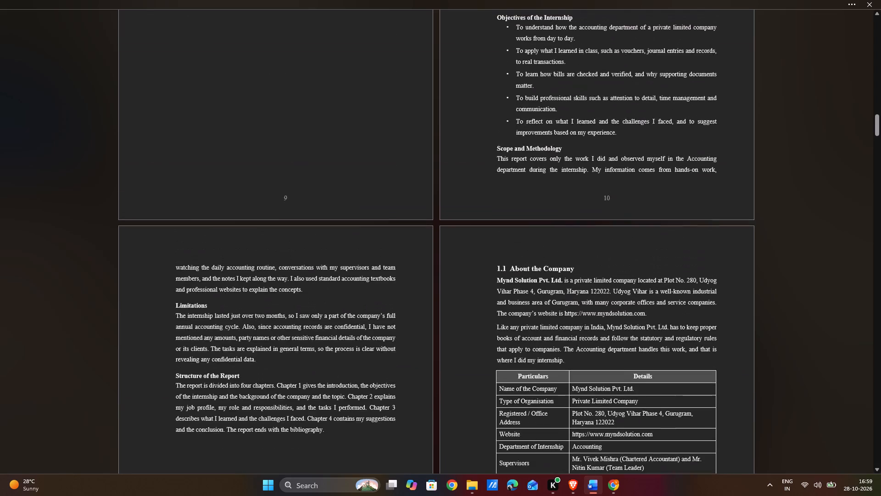
{"action": "scroll", "coordinate": [360, 168], "scroll_direction": "up", "scroll_amount": 3}
{"action": "left_click", "coordinate": [285, 201]}
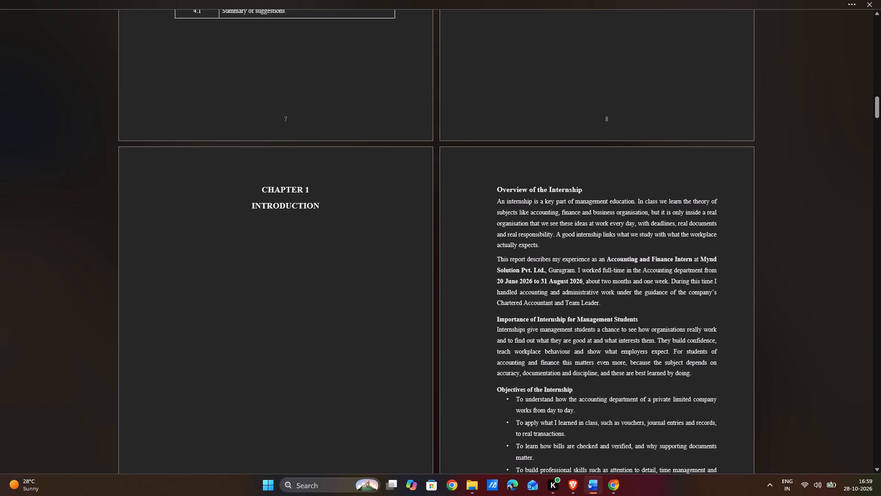
{"action": "left_click", "coordinate": [266, 264]}
{"action": "left_click", "coordinate": [267, 299]}
{"action": "left_click", "coordinate": [326, 209]}
{"action": "left_click", "coordinate": [326, 209]}
{"action": "key", "text": "Return"}
{"action": "key", "text": "Return"}
{"action": "key", "text": "Return"}
{"action": "key", "text": "Return"}
{"action": "key", "text": "Return"}
{"action": "key", "text": "Return"}
{"action": "key", "text": "Return"}
{"action": "scroll", "coordinate": [326, 209], "scroll_direction": "down", "scroll_amount": 4}
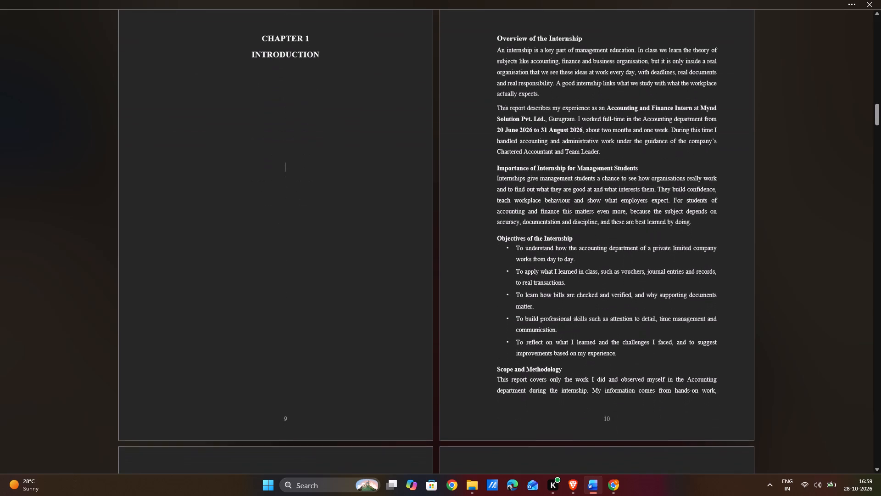
{"action": "key", "text": "Return"}
{"action": "key", "text": "Return"}
{"action": "key", "text": "Return"}
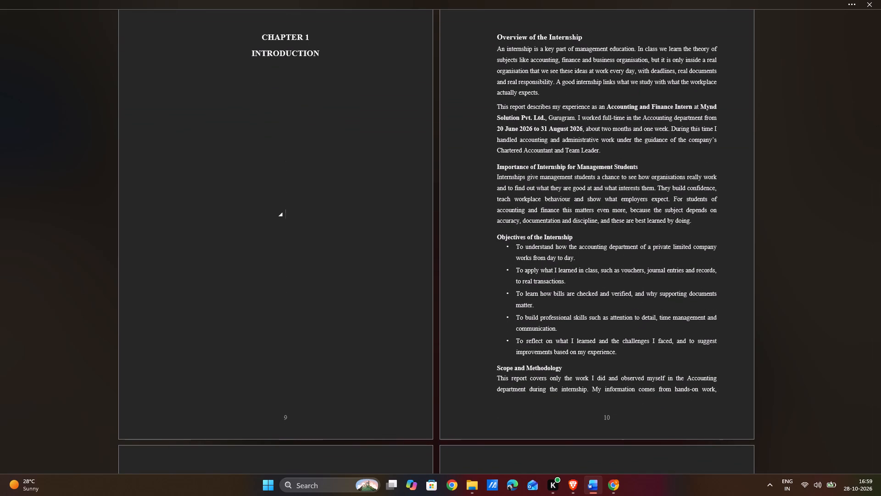
{"action": "key", "text": "Return"}
{"action": "key", "text": "BackSpace"}
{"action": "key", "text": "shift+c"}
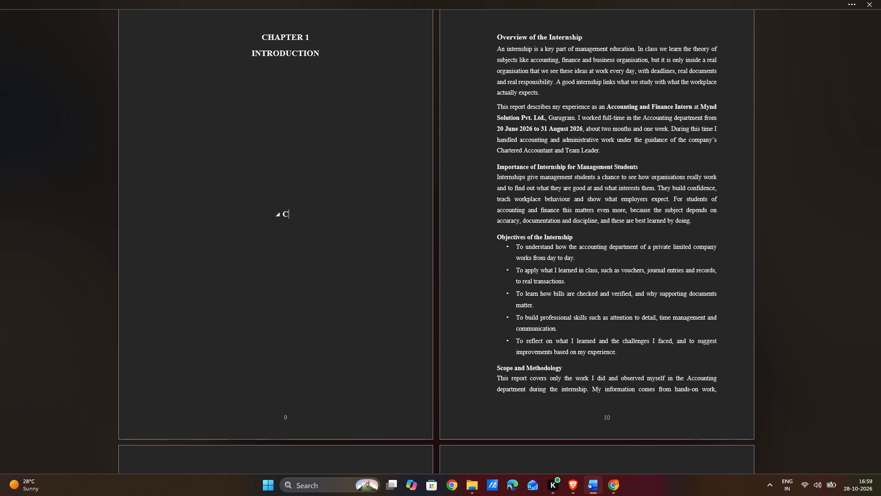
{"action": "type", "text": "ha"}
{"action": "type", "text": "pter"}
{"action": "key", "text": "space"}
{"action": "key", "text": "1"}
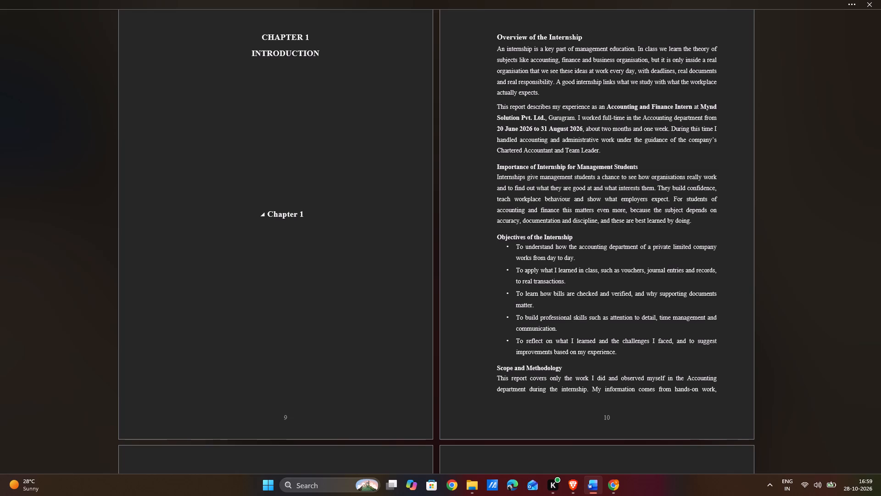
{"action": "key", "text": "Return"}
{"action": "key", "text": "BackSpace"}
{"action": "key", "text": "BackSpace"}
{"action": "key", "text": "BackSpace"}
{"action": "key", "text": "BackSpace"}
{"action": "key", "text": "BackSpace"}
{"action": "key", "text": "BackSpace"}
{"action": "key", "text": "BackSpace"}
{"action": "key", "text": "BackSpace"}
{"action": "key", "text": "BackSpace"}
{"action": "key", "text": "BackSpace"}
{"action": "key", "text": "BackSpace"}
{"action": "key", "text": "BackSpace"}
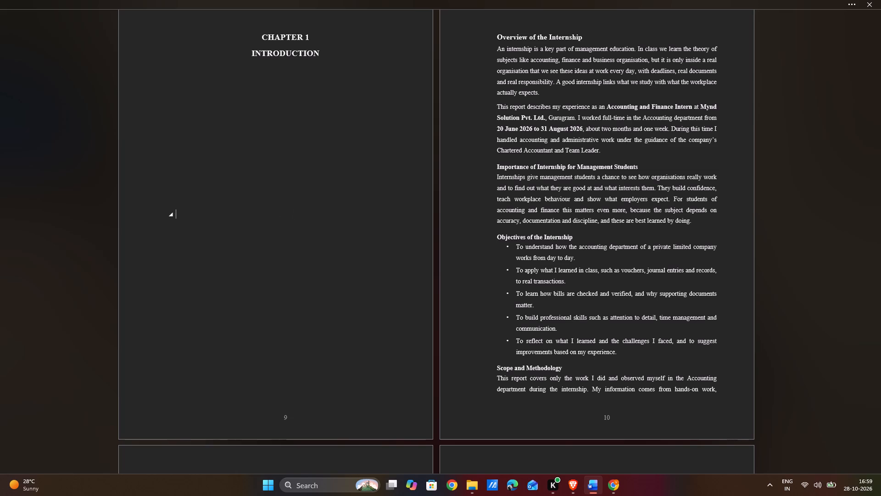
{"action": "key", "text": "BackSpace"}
Enter "CHAPTER 1" and "INTRODUCTION" in capitals on two consecutive lines, one line below the blank lines on the Chapter 1 title page.
{"action": "key", "text": "Return"}
{"action": "key", "text": "Return"}
{"action": "key", "text": "shift+c"}
{"action": "type", "text": "HAPTER"}
{"action": "key", "text": "space"}
{"action": "type", "text": "!"}
{"action": "key", "text": "BackSpace"}
{"action": "key", "text": "1"}
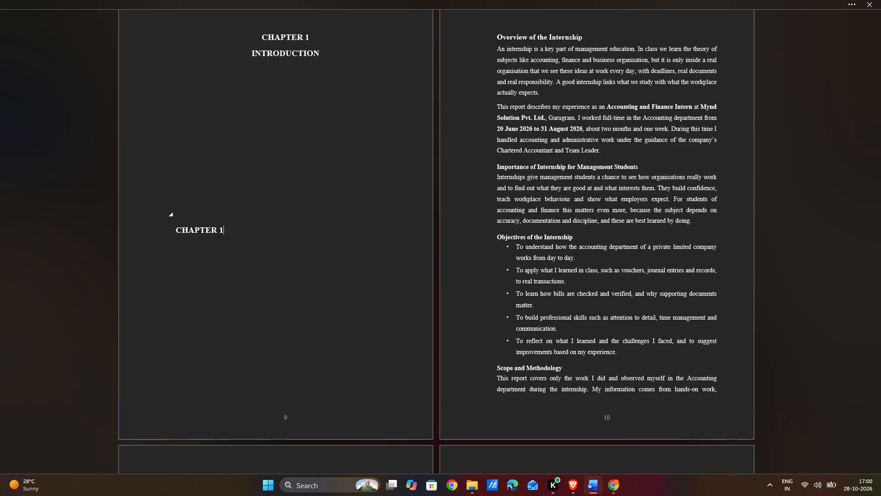
{"action": "key", "text": "Return"}
{"action": "type", "text": "IN"}
{"action": "type", "text": "TRODUCTION"}
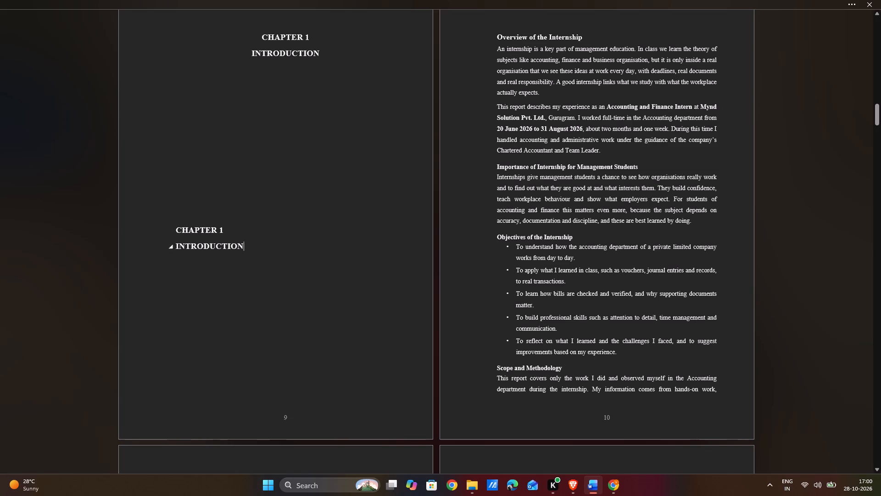
Centre the newly entered "CHAPTER 1" and "INTRODUCTION" lines near the middle of the title page.
{"action": "left_click", "coordinate": [173, 232]}
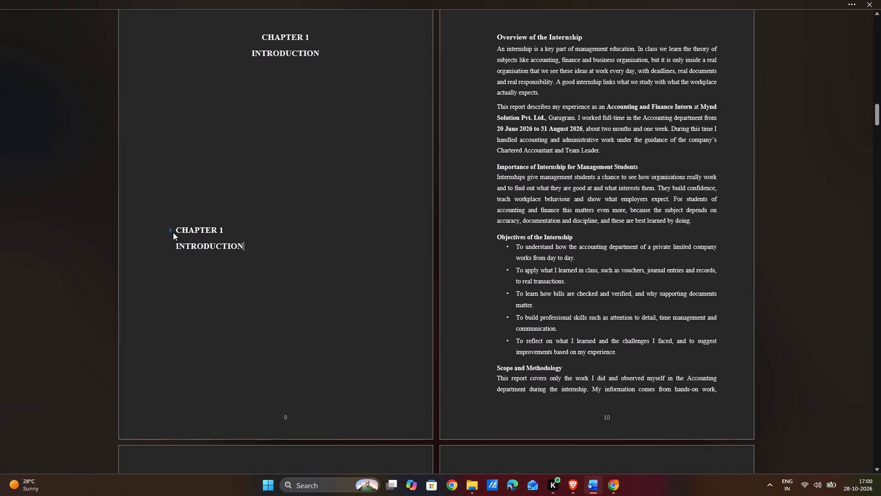
{"action": "left_click", "coordinate": [173, 232]}
{"action": "left_click", "coordinate": [173, 232]}
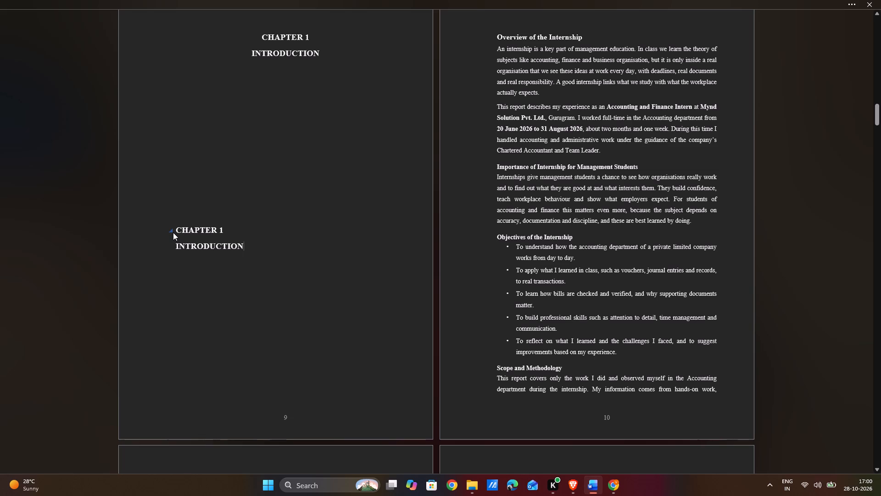
{"action": "left_click", "coordinate": [173, 232]}
{"action": "left_click_drag", "start_coordinate": [173, 226], "coordinate": [173, 226]}
{"action": "left_click_drag", "start_coordinate": [173, 226], "coordinate": [294, 248]}
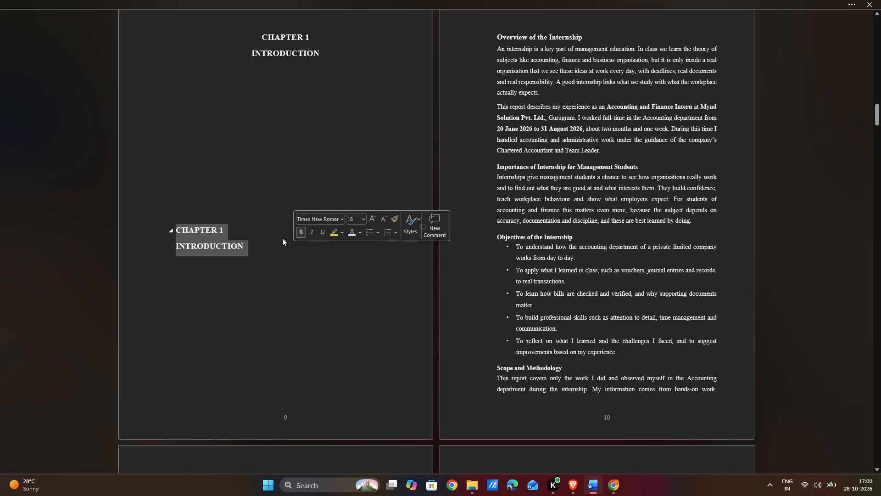
{"action": "left_click", "coordinate": [429, 0]}
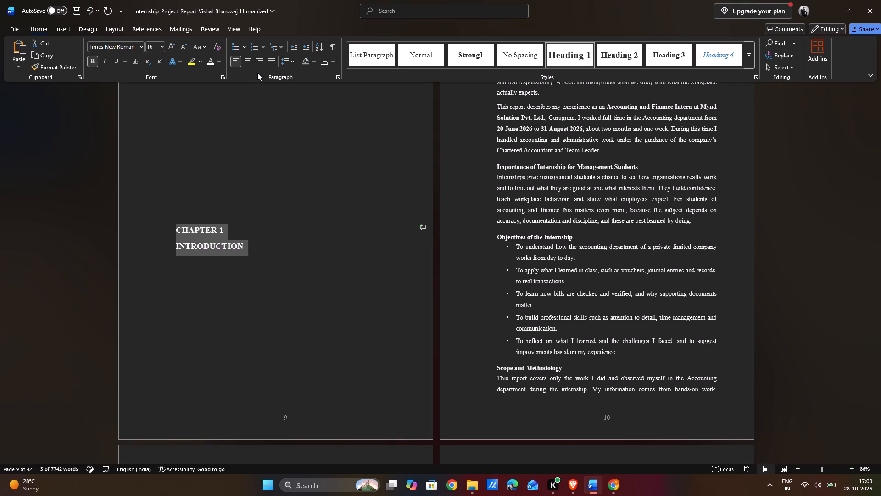
{"action": "left_click", "coordinate": [249, 62]}
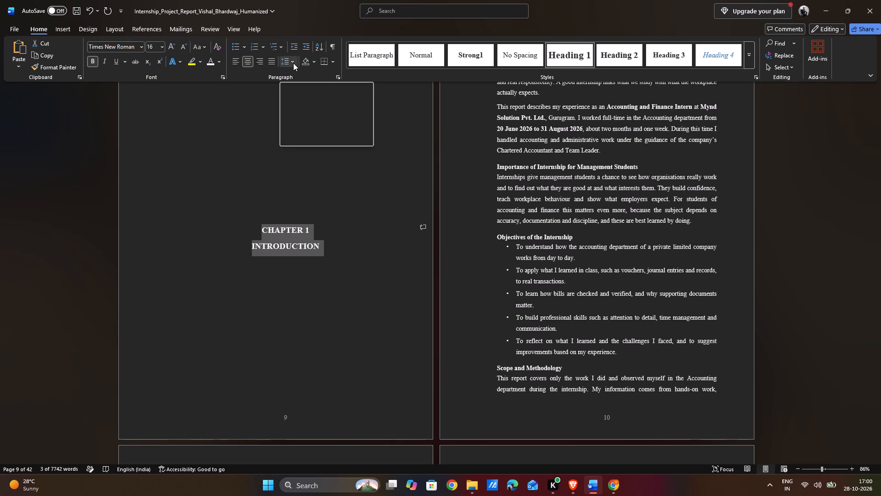
Set the line spacing of the centred lower "CHAPTER 1" and "INTRODUCTION" lines to 1.15.
{"action": "left_click", "coordinate": [293, 63]}
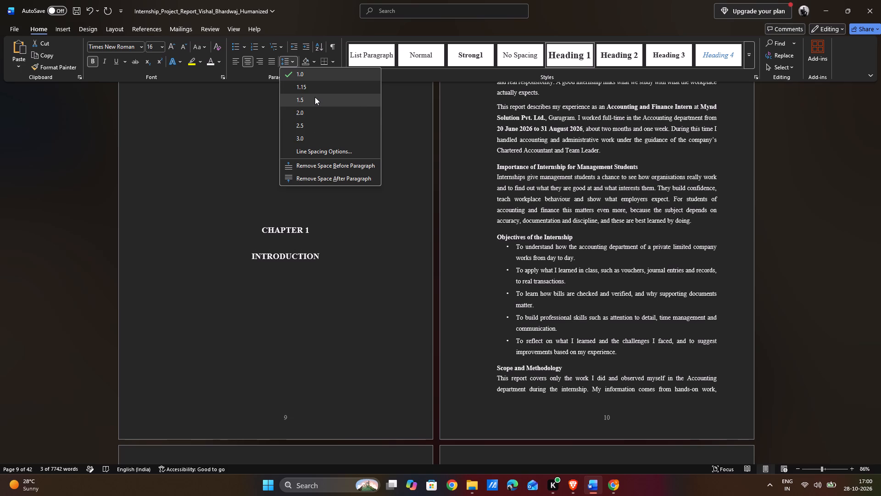
{"action": "left_click", "coordinate": [315, 85]}
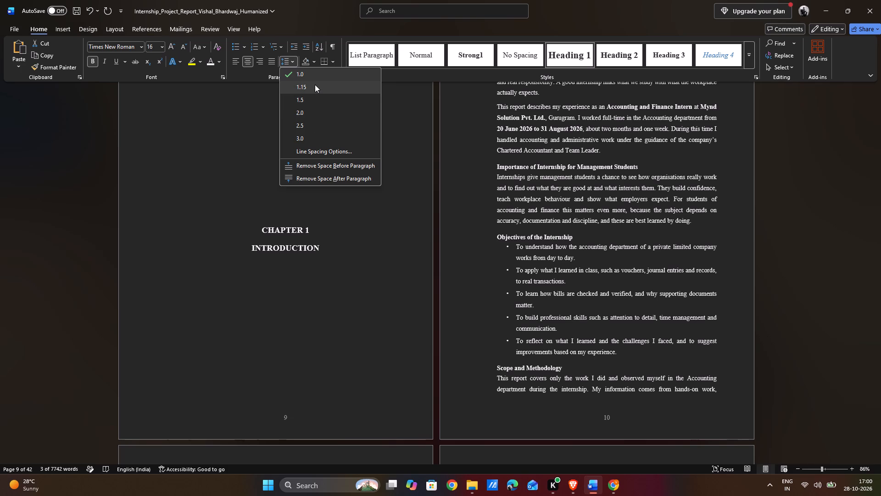
{"action": "left_click", "coordinate": [308, 186]}
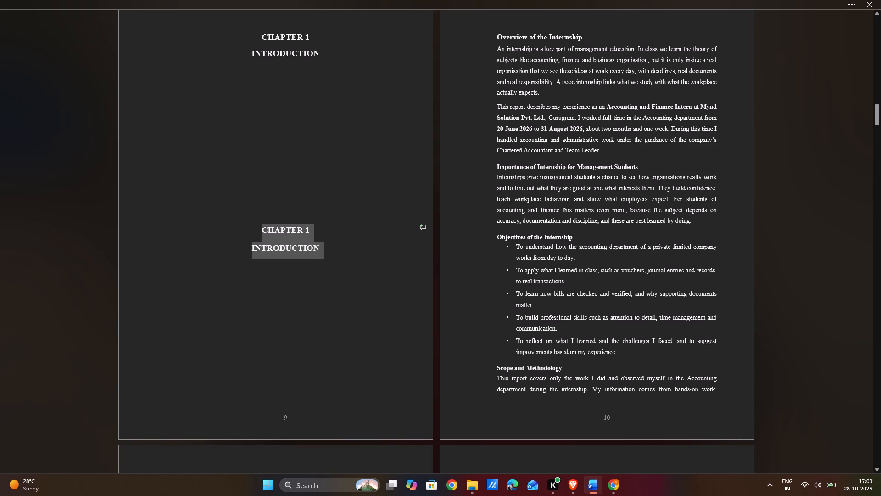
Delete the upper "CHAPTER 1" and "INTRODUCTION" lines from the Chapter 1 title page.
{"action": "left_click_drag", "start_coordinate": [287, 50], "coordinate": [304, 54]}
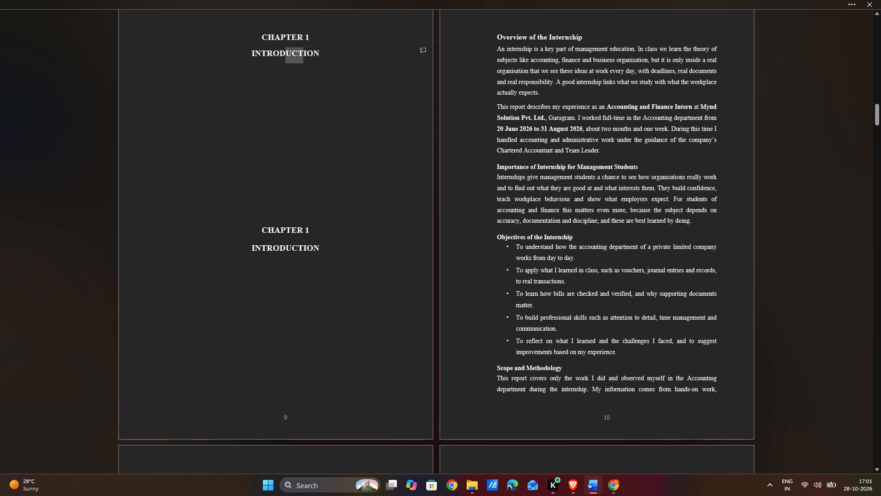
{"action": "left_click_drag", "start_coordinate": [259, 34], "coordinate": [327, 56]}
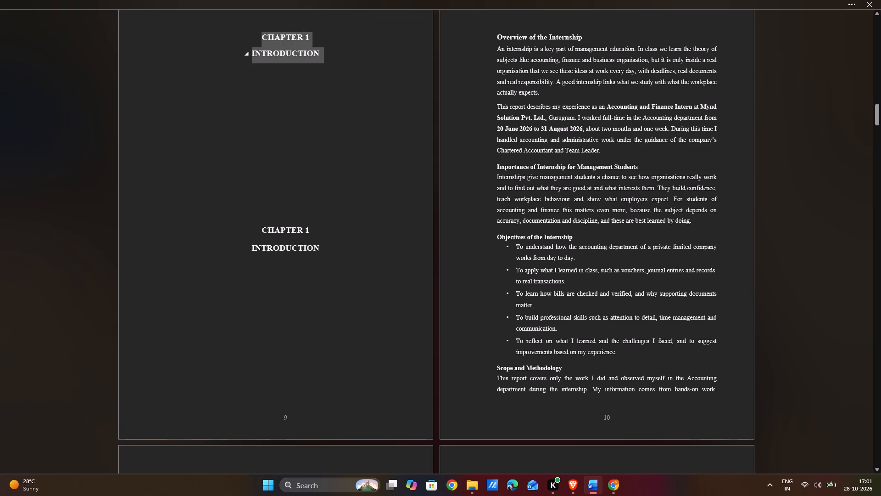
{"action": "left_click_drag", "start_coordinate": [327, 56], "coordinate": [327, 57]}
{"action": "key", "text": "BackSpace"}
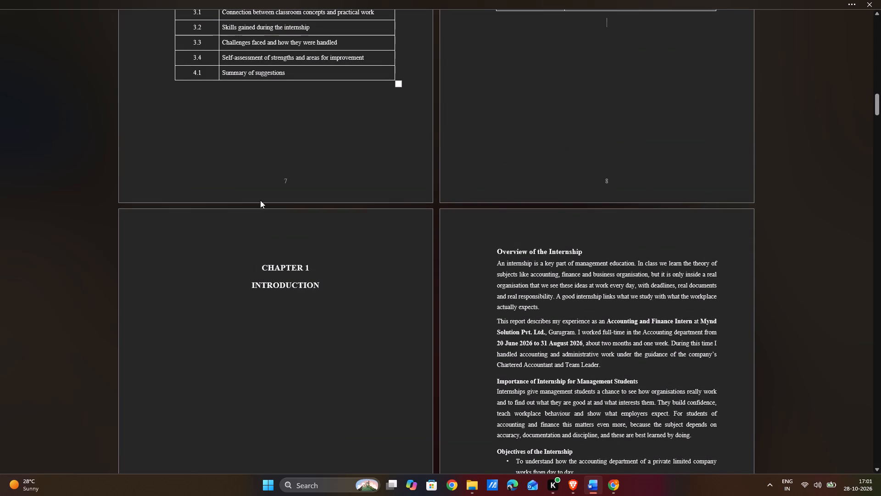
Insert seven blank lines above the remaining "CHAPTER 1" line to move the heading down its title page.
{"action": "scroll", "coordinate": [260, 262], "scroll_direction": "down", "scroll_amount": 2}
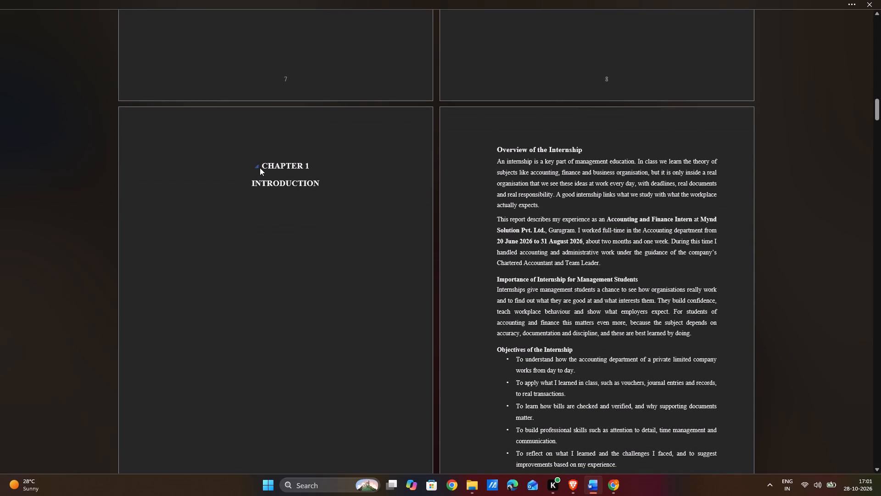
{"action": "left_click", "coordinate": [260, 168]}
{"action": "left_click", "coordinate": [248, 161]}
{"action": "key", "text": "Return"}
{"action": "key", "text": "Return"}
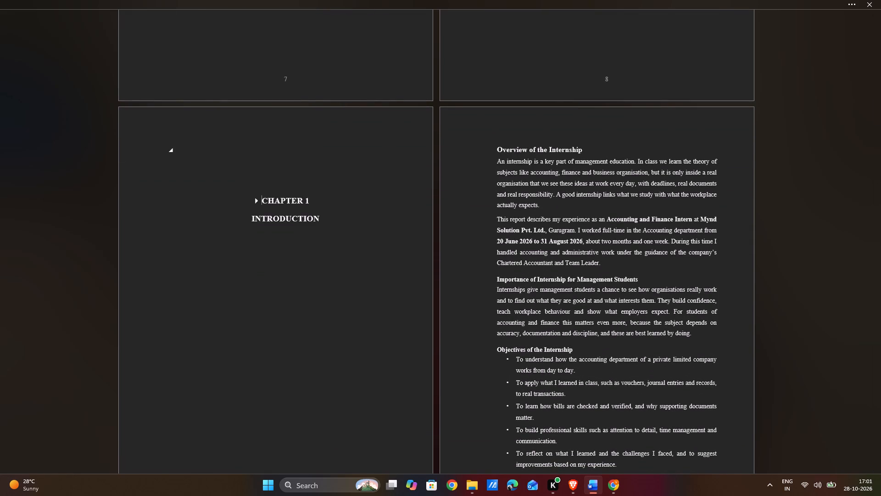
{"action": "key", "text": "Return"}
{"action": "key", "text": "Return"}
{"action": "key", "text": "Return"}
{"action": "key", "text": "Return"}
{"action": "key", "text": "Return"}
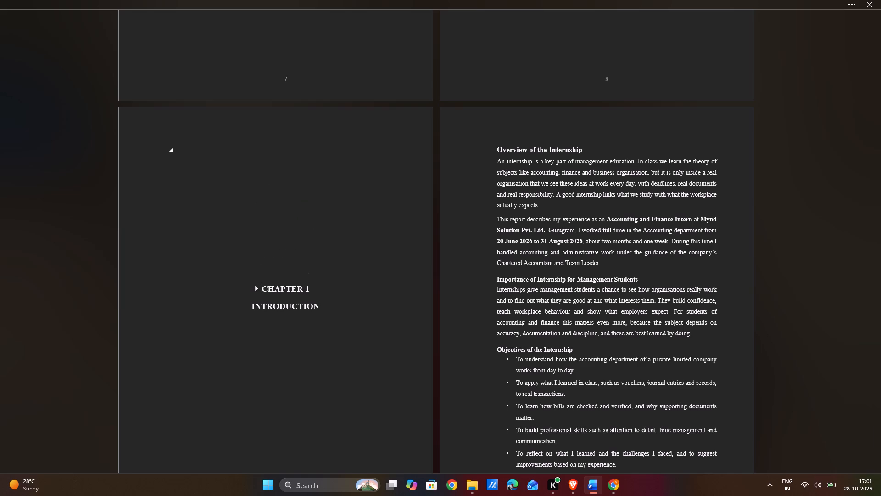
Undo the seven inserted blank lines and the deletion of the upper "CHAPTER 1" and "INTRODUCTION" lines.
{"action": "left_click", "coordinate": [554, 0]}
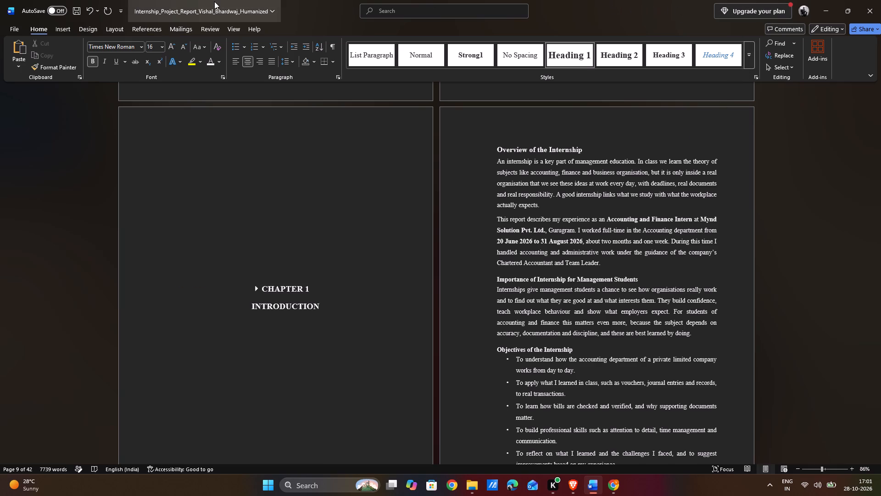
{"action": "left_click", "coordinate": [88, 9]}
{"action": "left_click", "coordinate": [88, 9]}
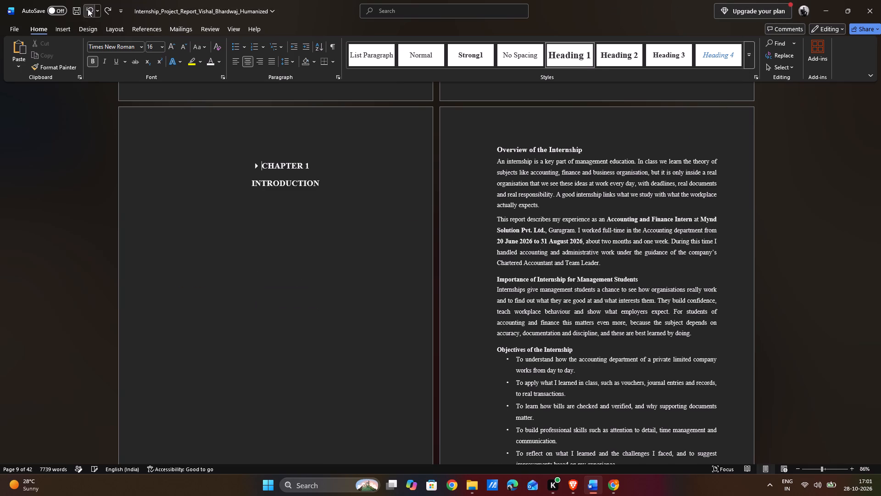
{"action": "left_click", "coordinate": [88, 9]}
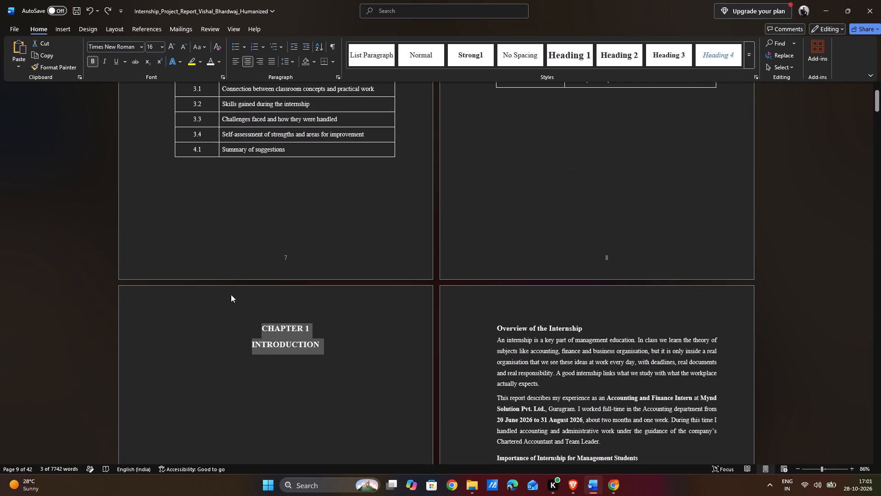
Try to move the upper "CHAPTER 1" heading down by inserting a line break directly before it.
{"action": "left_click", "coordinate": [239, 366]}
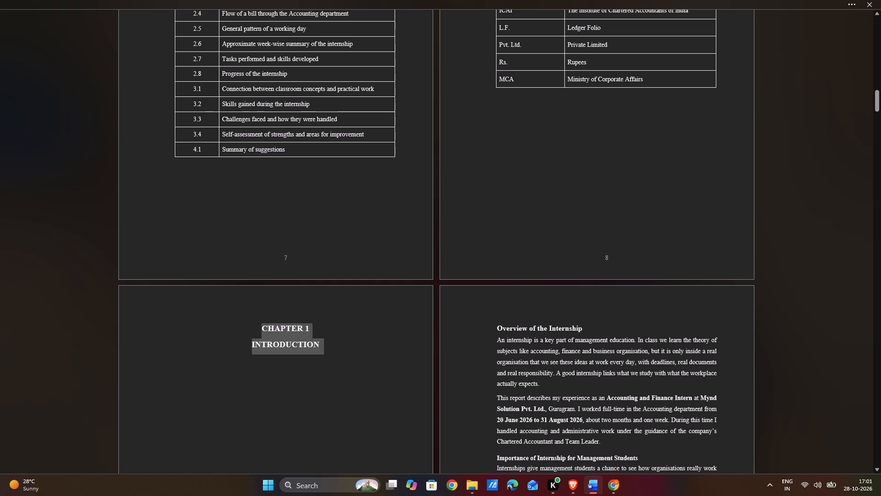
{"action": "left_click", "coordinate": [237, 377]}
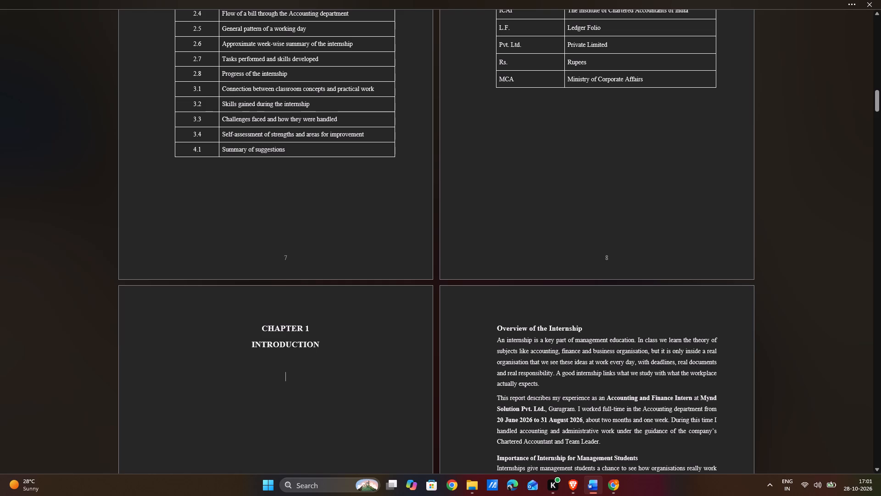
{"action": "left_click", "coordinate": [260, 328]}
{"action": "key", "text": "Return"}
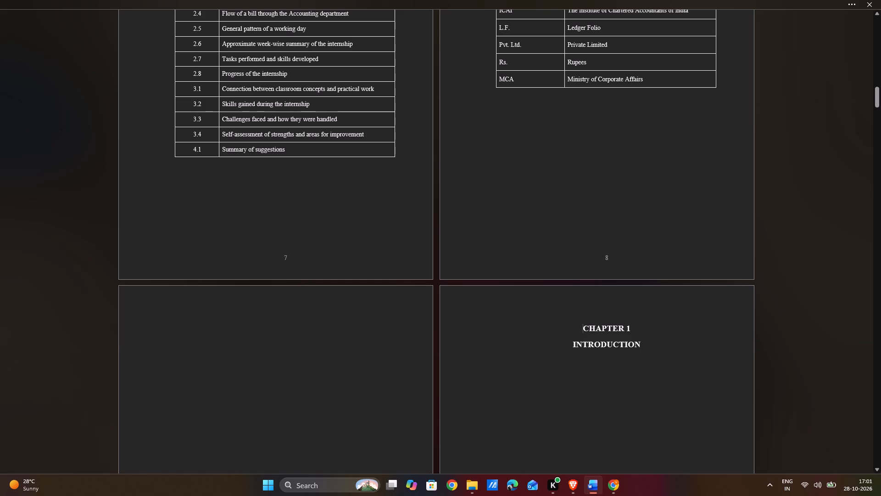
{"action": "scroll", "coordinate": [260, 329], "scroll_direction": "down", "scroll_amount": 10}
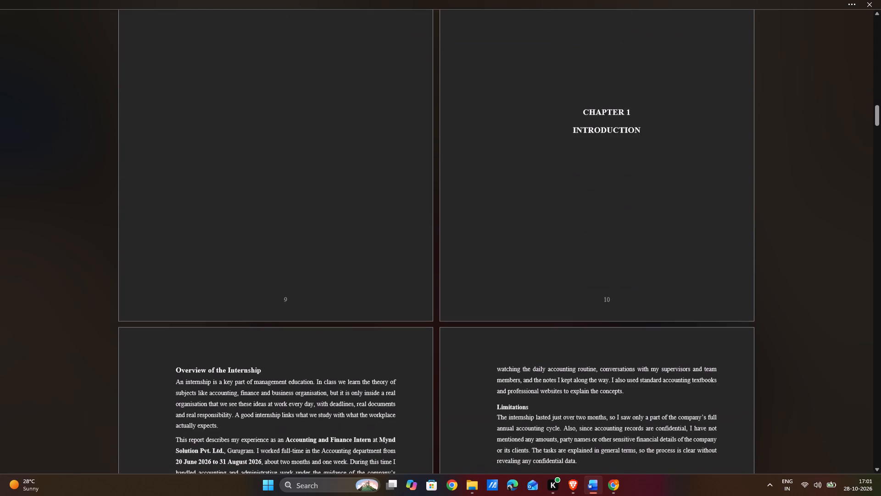
Undo the title page edits back through the line break, line spacing, centring, lower "CHAPTER 1" and "INTRODUCTION" lines and the blank lines.
{"action": "left_click", "coordinate": [518, 0]}
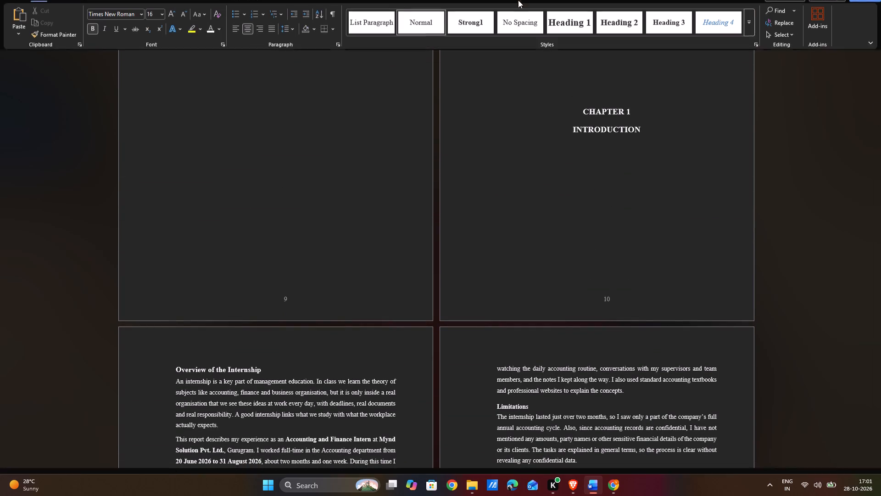
{"action": "left_click", "coordinate": [87, 7]}
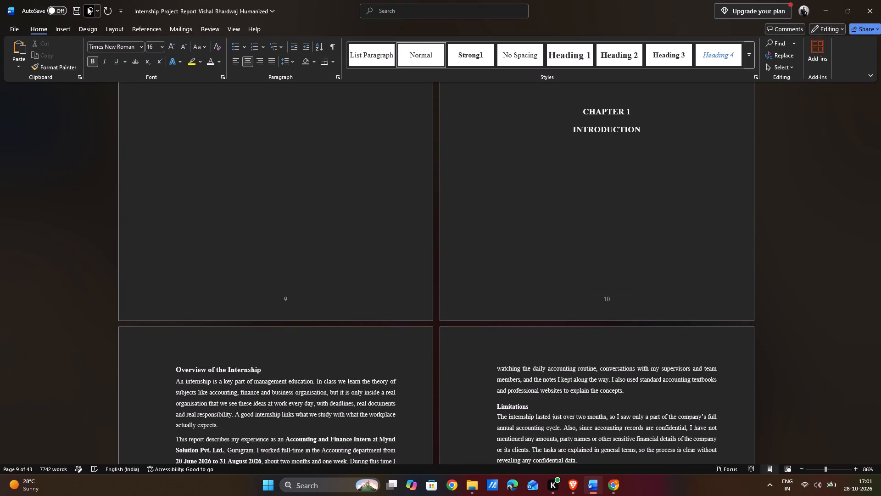
{"action": "left_click", "coordinate": [87, 7]}
{"action": "left_click", "coordinate": [87, 7]}
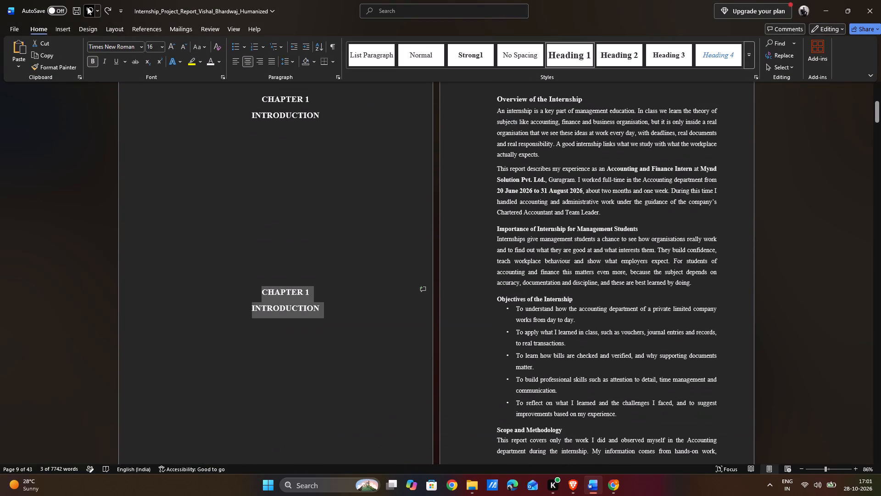
{"action": "left_click", "coordinate": [87, 7]}
{"action": "left_click", "coordinate": [87, 7]}
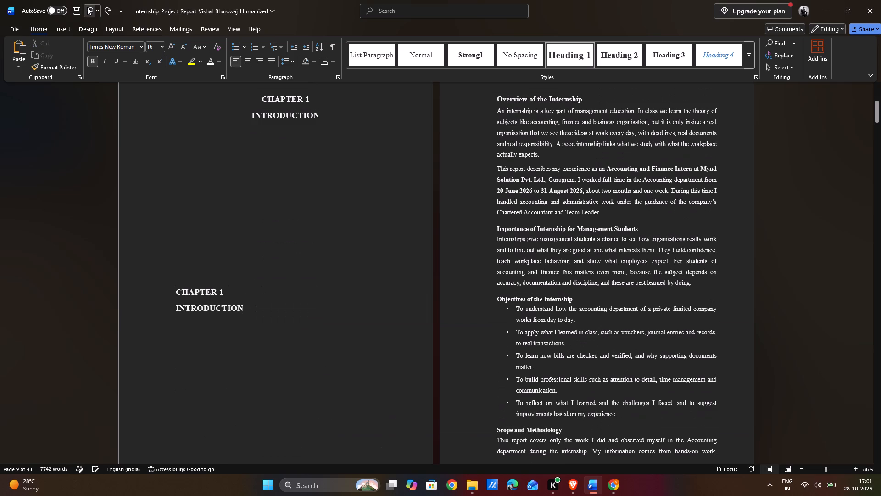
{"action": "left_click", "coordinate": [87, 7]}
{"action": "left_click", "coordinate": [87, 7]}
{"action": "left_click", "coordinate": [87, 7]}
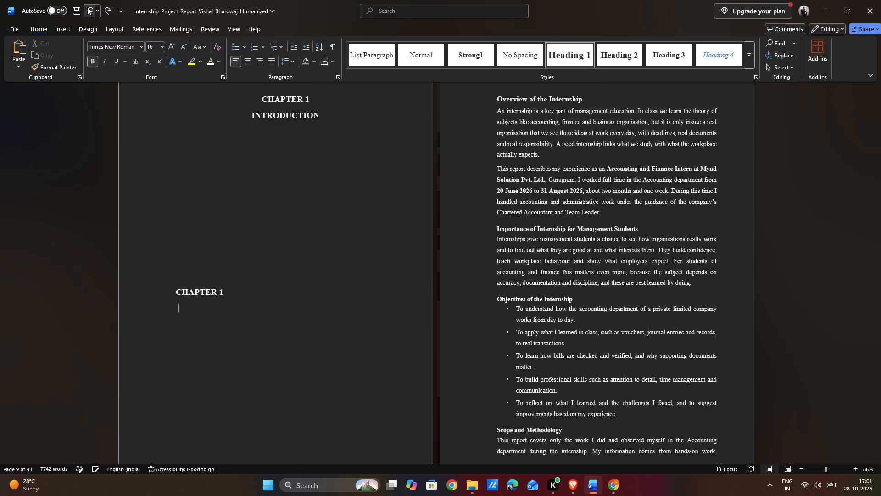
{"action": "left_click", "coordinate": [87, 7]}
{"action": "triple_click", "coordinate": [87, 7]}
{"action": "double_click", "coordinate": [87, 7]}
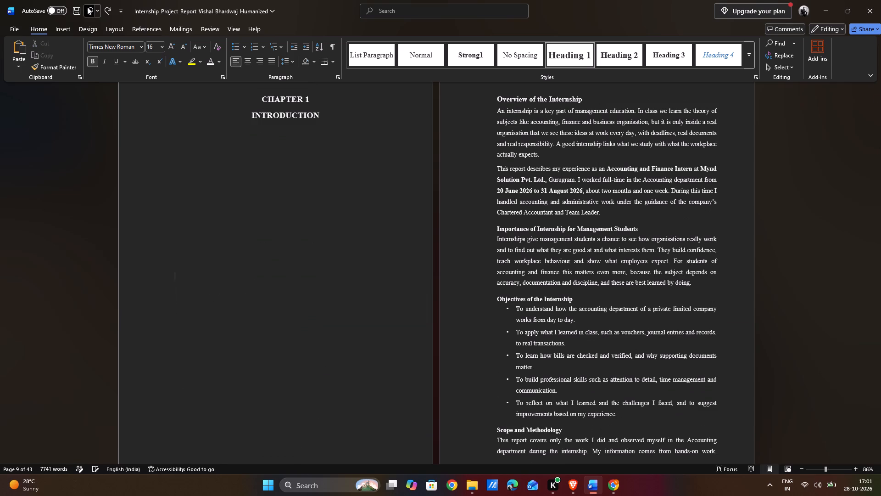
{"action": "left_click", "coordinate": [87, 7]}
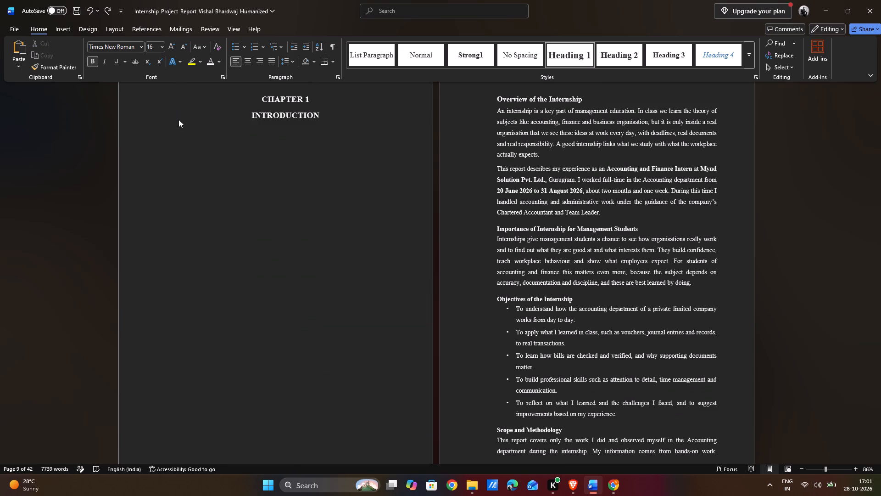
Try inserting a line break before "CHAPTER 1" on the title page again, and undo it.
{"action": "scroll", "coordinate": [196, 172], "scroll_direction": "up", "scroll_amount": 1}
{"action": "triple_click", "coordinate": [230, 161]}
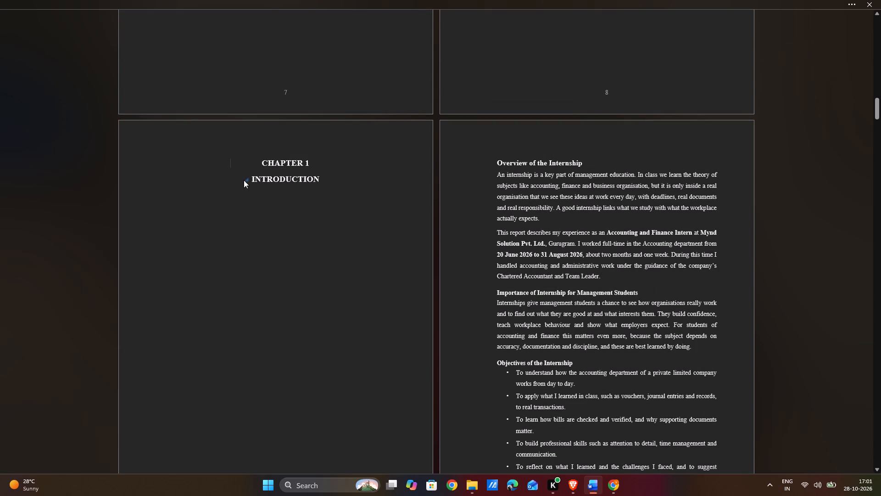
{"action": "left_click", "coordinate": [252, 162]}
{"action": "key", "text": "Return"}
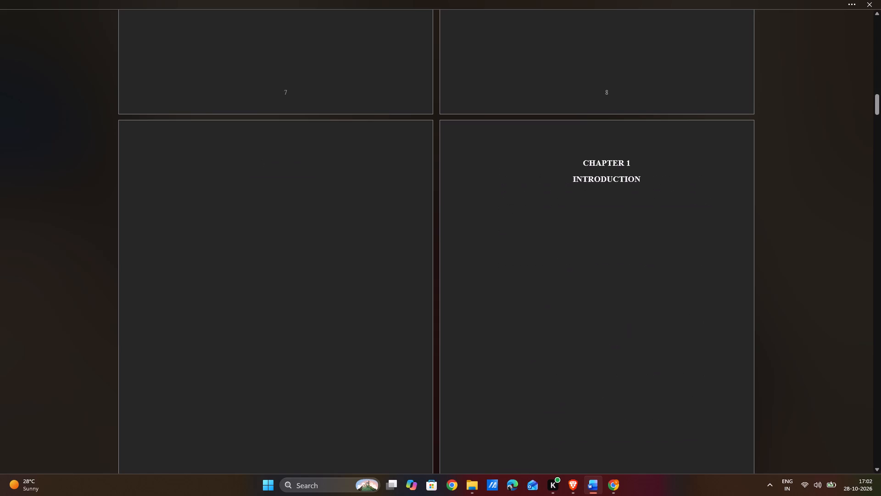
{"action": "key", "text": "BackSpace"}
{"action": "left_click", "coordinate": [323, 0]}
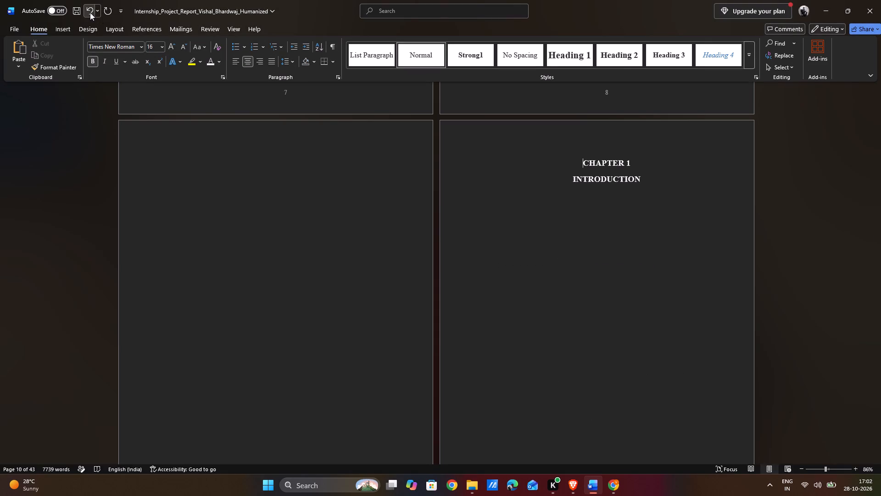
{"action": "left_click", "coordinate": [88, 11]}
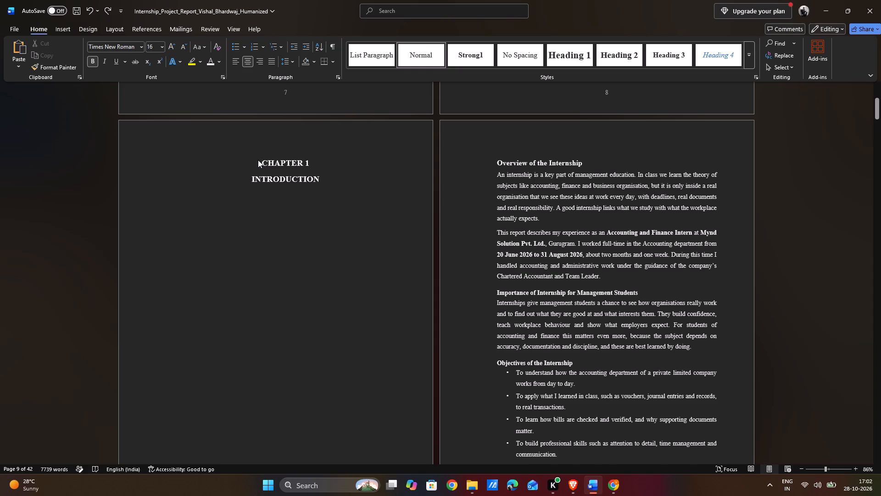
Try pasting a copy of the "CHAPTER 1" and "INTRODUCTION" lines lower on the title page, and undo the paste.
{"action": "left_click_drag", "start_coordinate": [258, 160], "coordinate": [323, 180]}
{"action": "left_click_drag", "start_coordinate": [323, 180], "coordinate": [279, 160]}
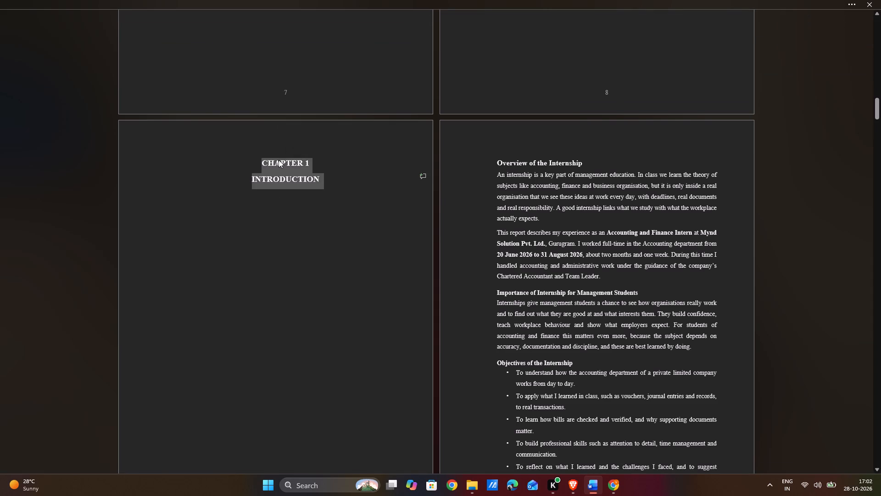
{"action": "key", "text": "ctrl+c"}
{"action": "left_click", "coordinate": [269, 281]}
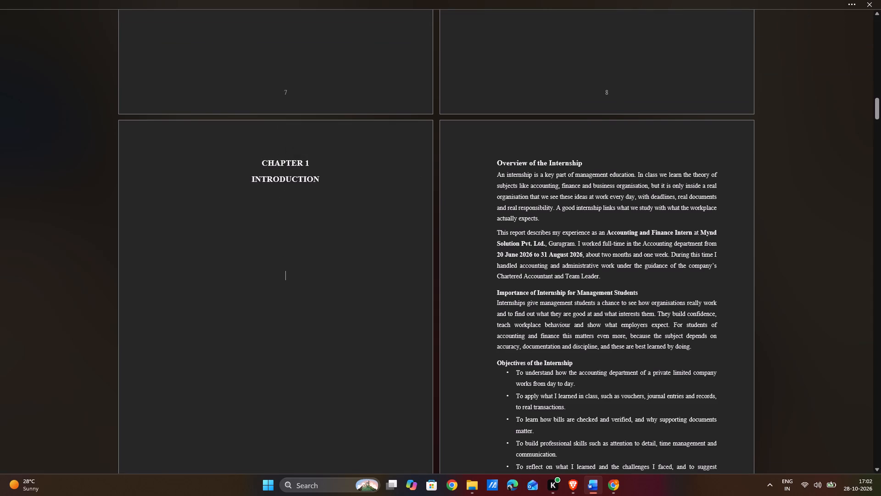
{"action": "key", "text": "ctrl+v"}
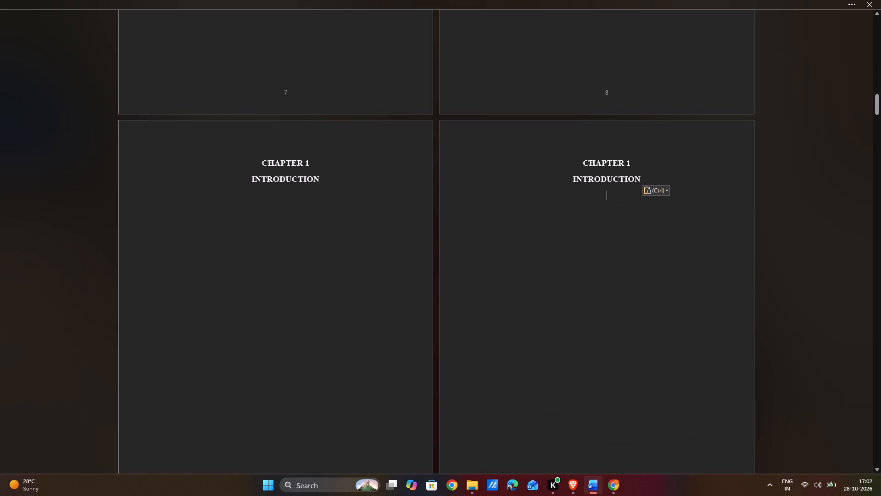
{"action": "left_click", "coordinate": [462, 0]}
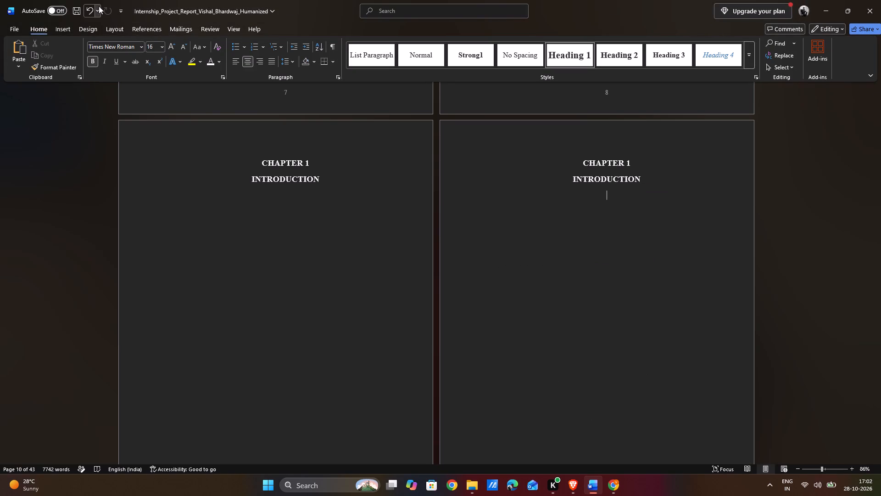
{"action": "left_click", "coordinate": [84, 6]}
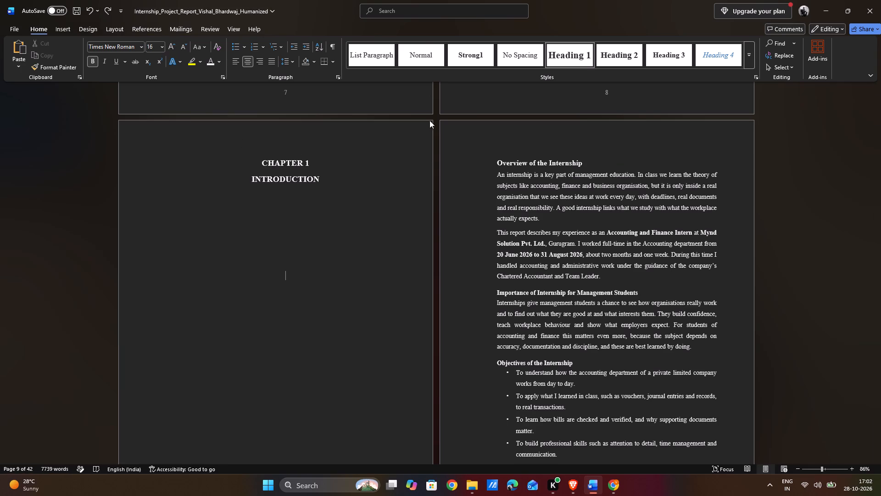
Insert a blank page after the "CHAPTER 1" and "INTRODUCTION" heading on the Chapter 1 title page.
{"action": "left_click", "coordinate": [58, 29]}
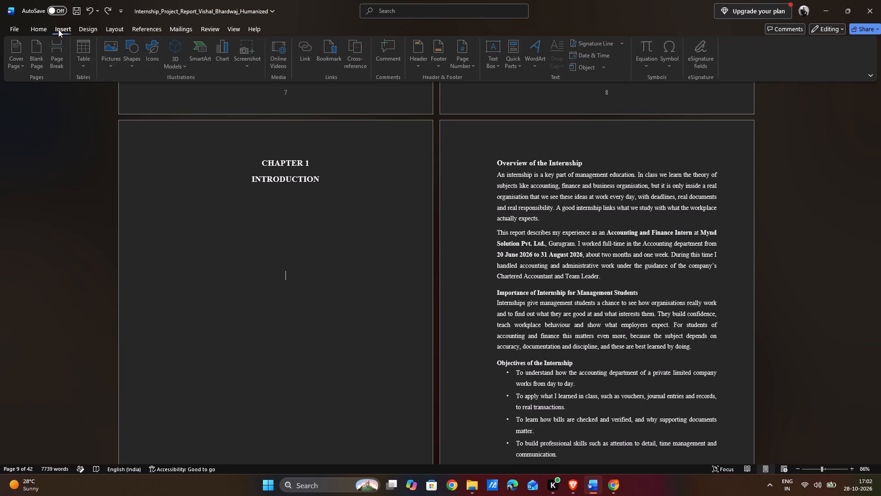
{"action": "left_click", "coordinate": [30, 59]}
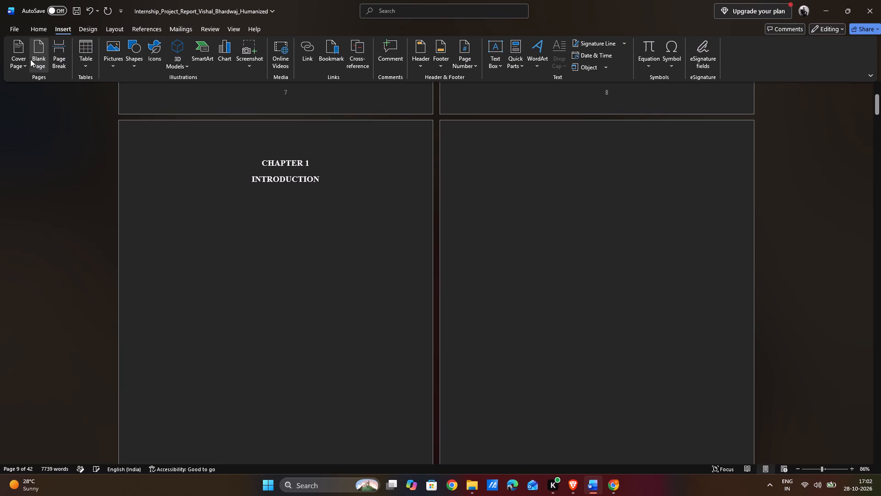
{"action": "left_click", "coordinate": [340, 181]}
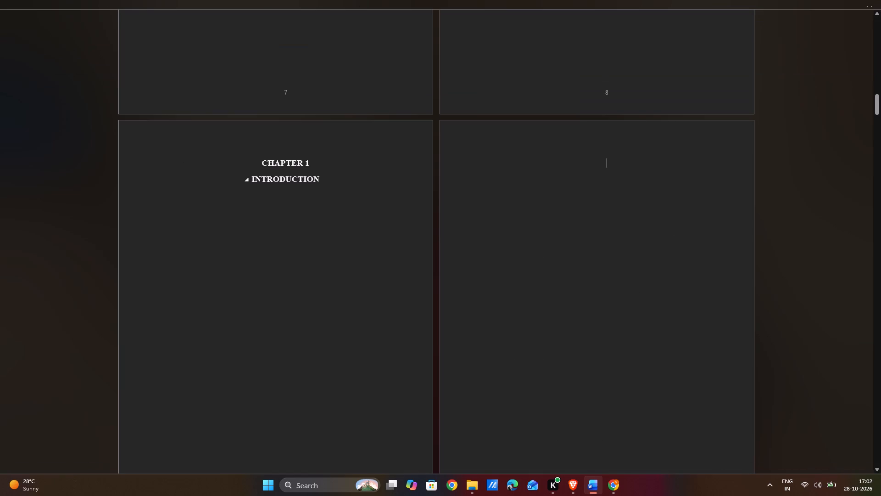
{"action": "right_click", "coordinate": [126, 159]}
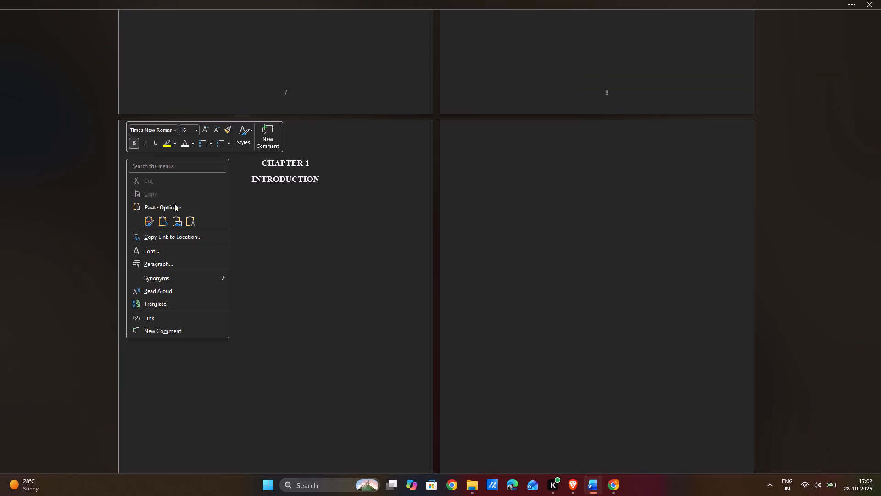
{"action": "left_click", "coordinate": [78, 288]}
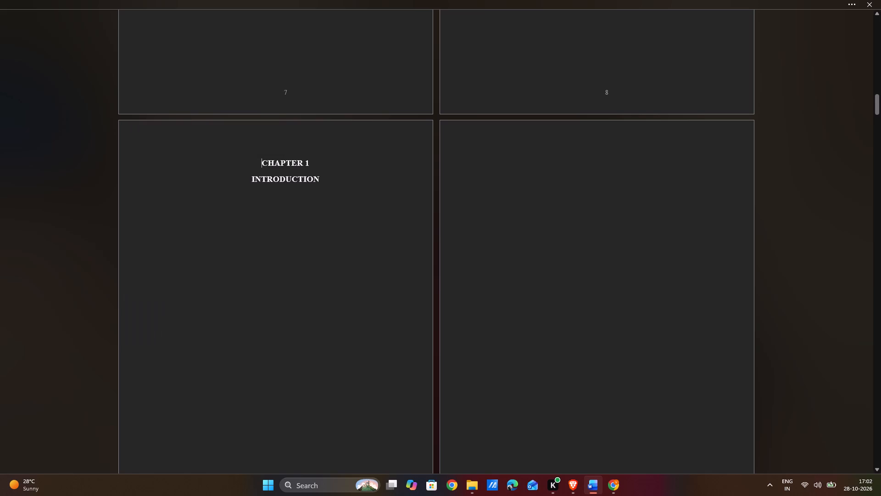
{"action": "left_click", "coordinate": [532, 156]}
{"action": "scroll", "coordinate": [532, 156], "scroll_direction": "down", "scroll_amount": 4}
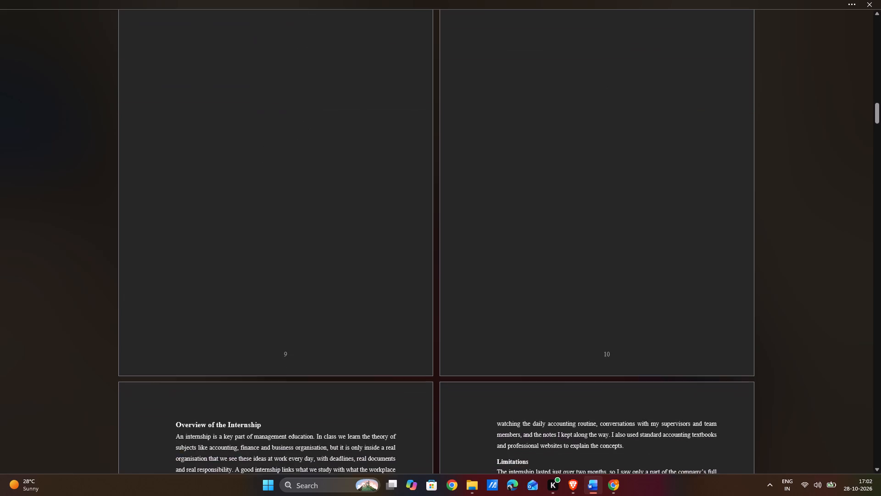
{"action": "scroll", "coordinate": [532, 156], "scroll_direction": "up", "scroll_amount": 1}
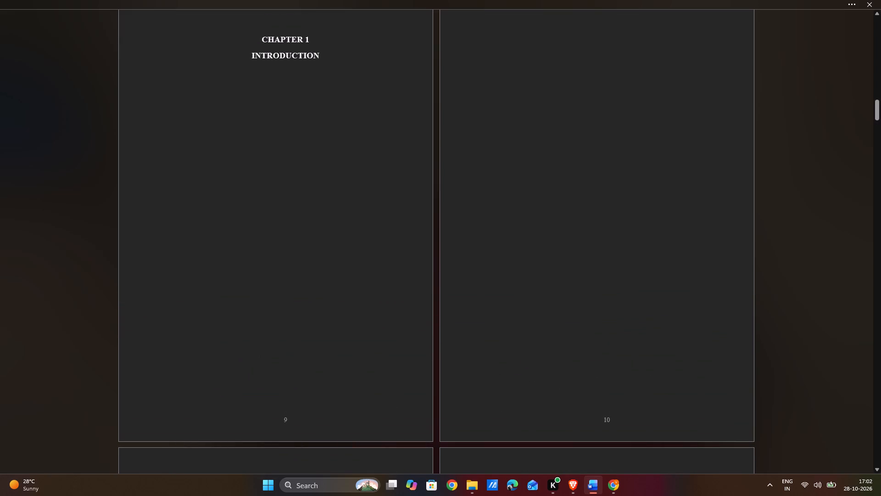
Copy the "CHAPTER 1" and "INTRODUCTION" lines and place the insertion point about midway down the blank page after them.
{"action": "left_click_drag", "start_coordinate": [262, 38], "coordinate": [339, 62]}
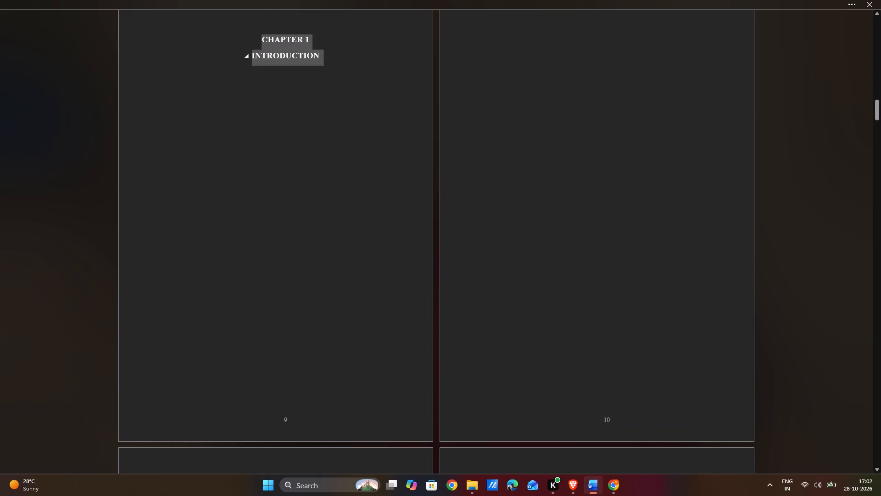
{"action": "left_click_drag", "start_coordinate": [339, 62], "coordinate": [340, 62]}
{"action": "key", "text": "ctrl+c"}
{"action": "left_click", "coordinate": [561, 166]}
{"action": "left_click", "coordinate": [566, 204]}
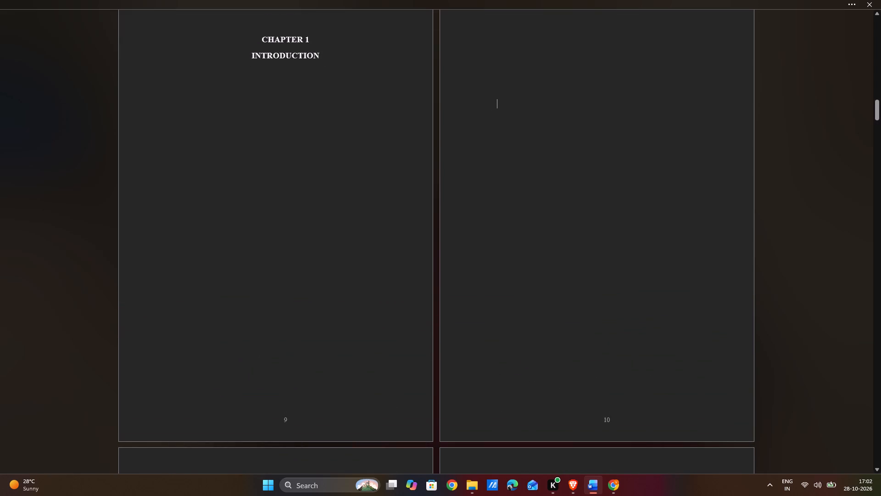
{"action": "left_click", "coordinate": [508, 217]}
{"action": "triple_click", "coordinate": [508, 217]}
{"action": "left_click", "coordinate": [508, 217]}
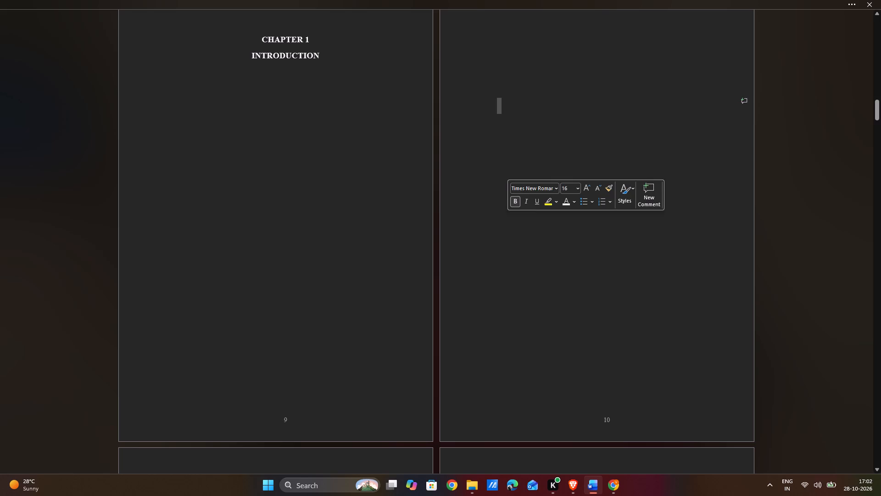
{"action": "left_click", "coordinate": [508, 217]}
{"action": "double_click", "coordinate": [508, 217]}
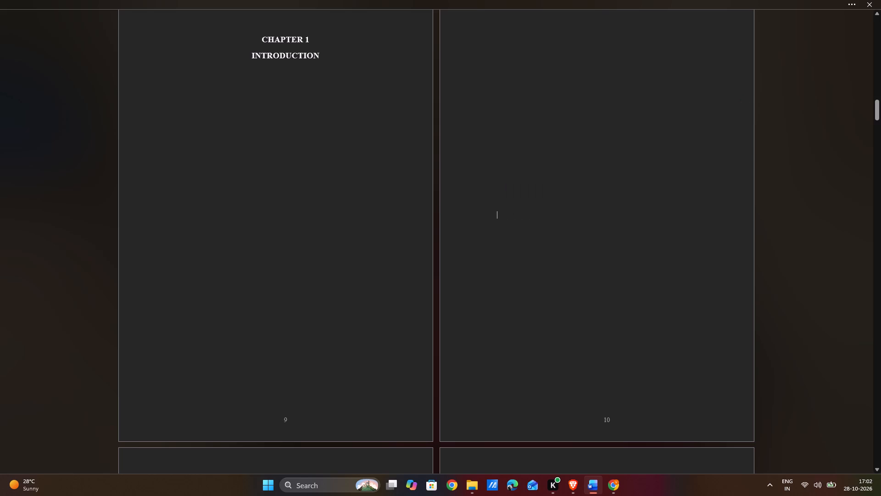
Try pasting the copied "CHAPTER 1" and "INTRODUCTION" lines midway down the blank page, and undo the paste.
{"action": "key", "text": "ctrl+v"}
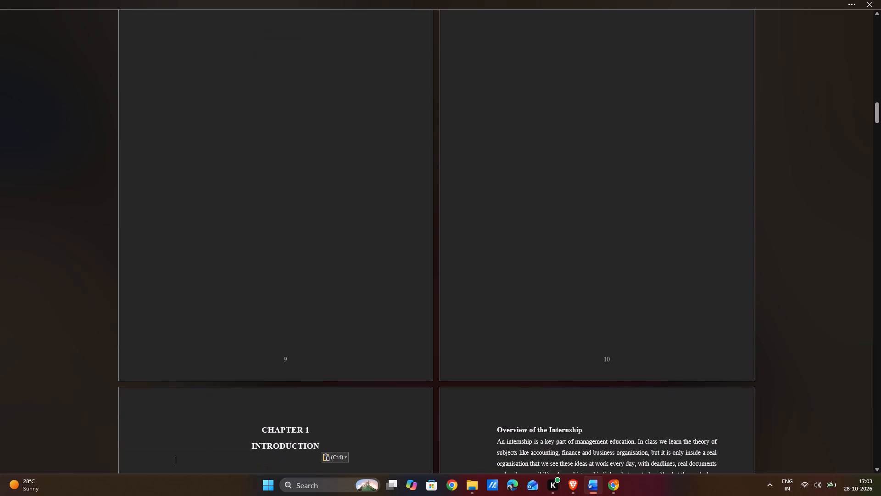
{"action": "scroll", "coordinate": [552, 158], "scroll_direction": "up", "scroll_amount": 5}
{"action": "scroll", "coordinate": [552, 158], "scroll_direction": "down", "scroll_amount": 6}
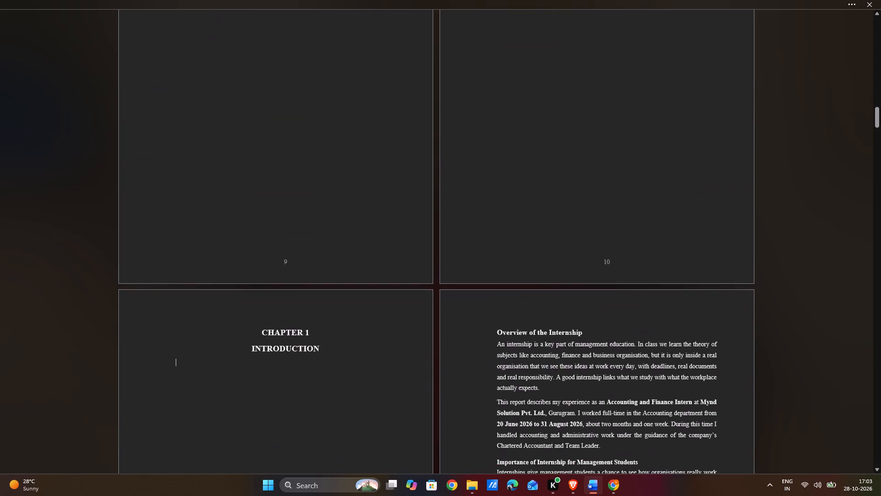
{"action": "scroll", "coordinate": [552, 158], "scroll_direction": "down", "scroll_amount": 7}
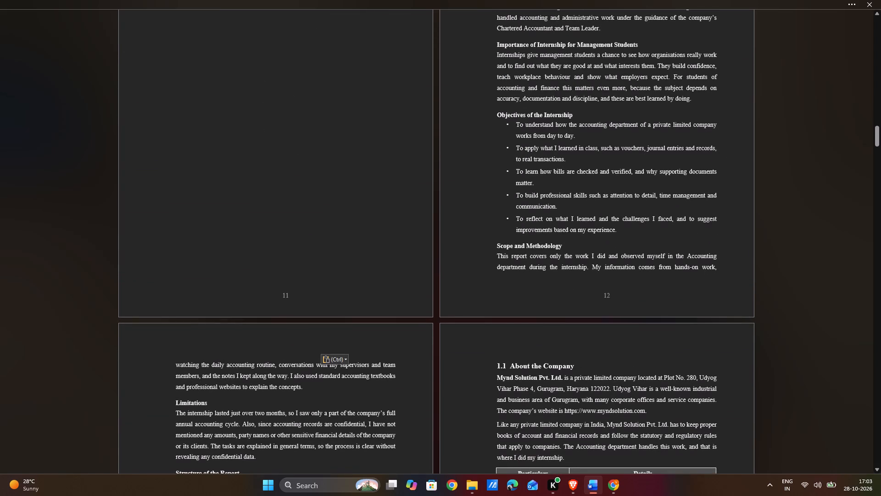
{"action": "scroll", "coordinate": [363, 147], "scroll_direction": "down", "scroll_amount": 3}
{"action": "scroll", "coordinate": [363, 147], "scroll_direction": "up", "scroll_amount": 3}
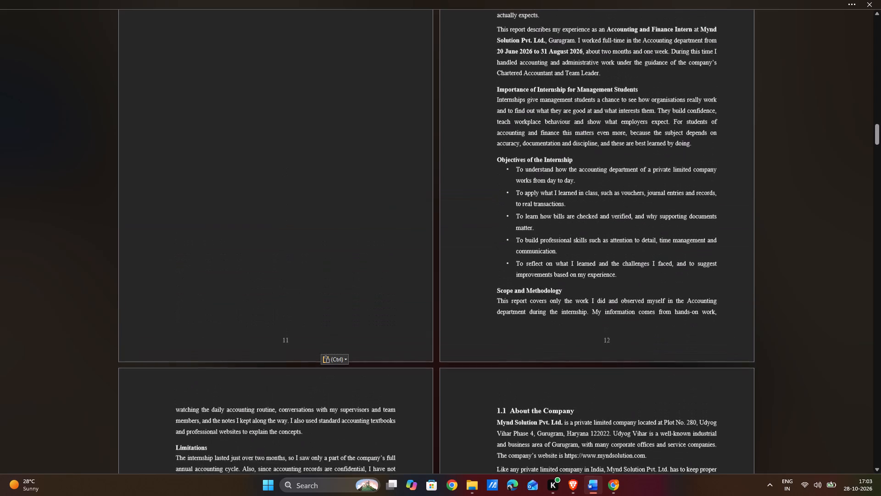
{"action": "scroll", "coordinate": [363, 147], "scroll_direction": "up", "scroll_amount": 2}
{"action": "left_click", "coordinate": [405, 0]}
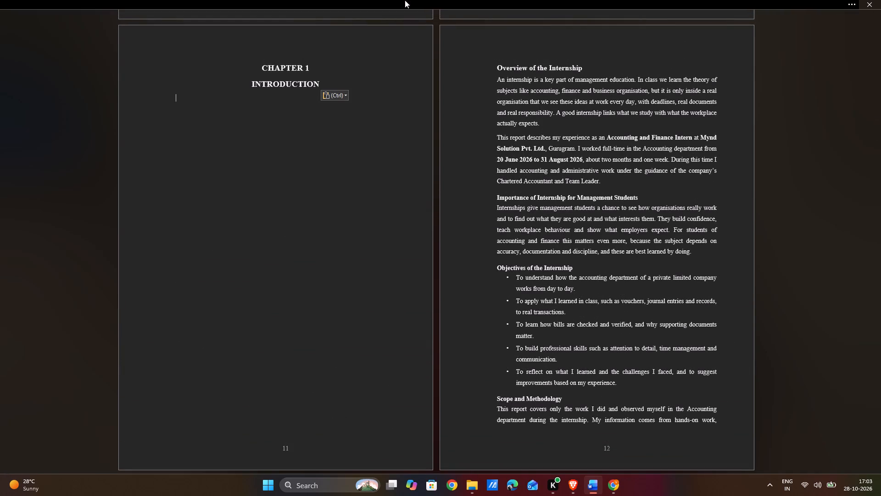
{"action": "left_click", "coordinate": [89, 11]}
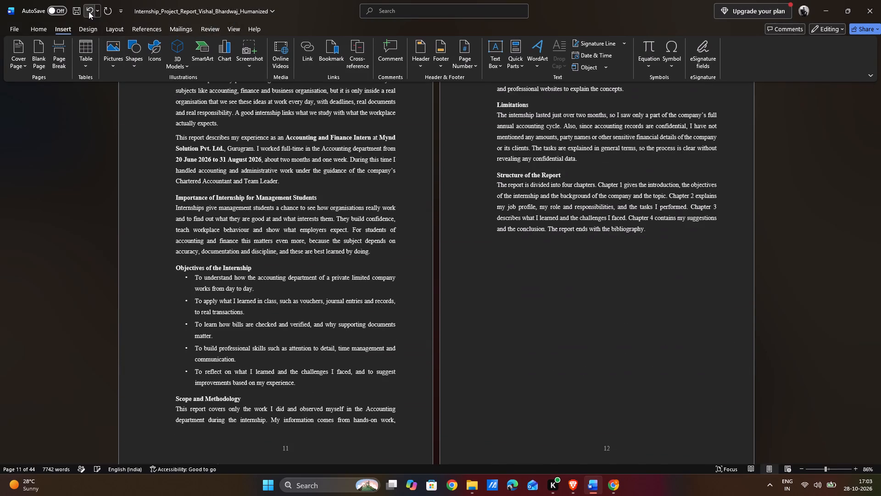
Enter "CHAPTER 1" and "INTRODUCTION" on two consecutive lines about midway down the blank page.
{"action": "scroll", "coordinate": [296, 205], "scroll_direction": "up", "scroll_amount": 4}
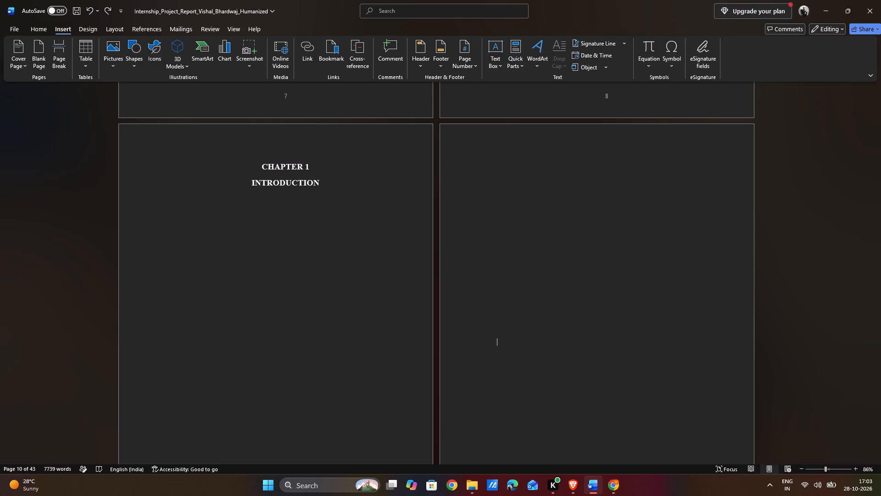
{"action": "type", "text": "CHAP"}
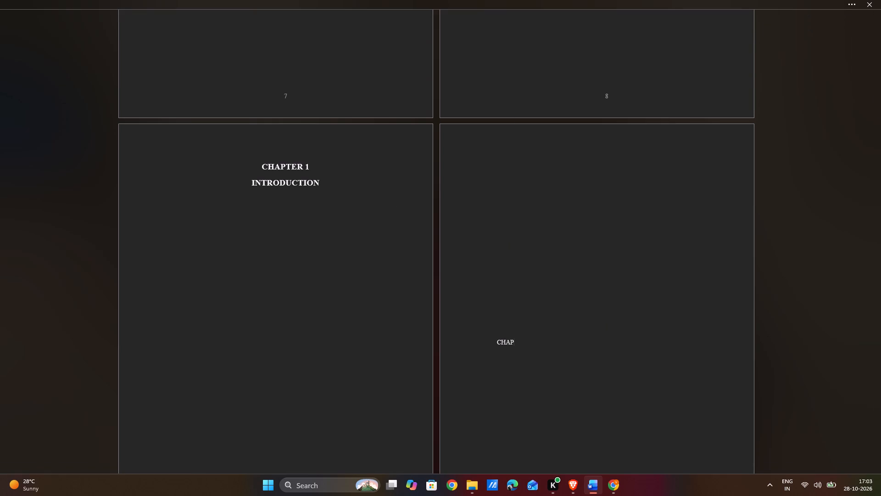
{"action": "type", "text": "TER"}
{"action": "key", "text": "1"}
{"action": "key", "text": "BackSpace"}
{"action": "key", "text": "space"}
{"action": "type", "text": "1"}
{"action": "key", "text": "Return"}
{"action": "type", "text": "INTRODUCTIONB"}
{"action": "key", "text": "Return"}
{"action": "key", "text": "BackSpace"}
{"action": "key", "text": "BackSpace"}
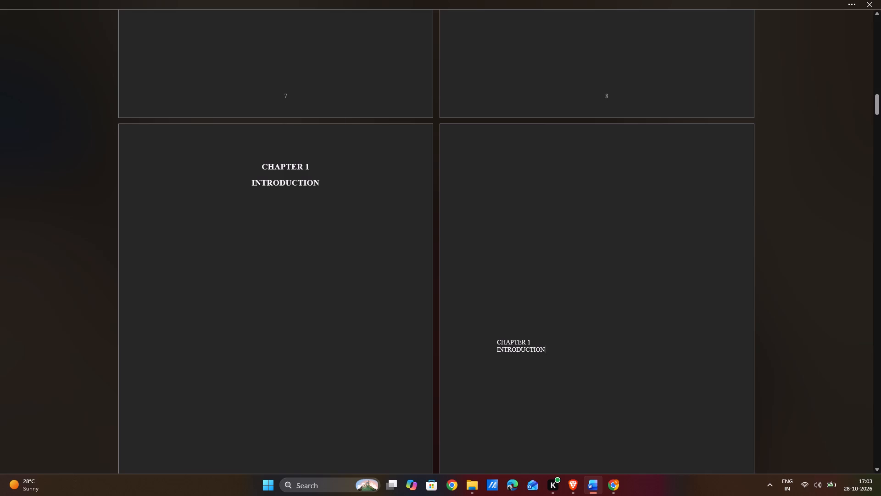
Select the original "CHAPTER 1" and "INTRODUCTION" heading lines and examine their font formatting.
{"action": "left_click_drag", "start_coordinate": [259, 168], "coordinate": [340, 193]}
{"action": "left_click", "coordinate": [380, 0]}
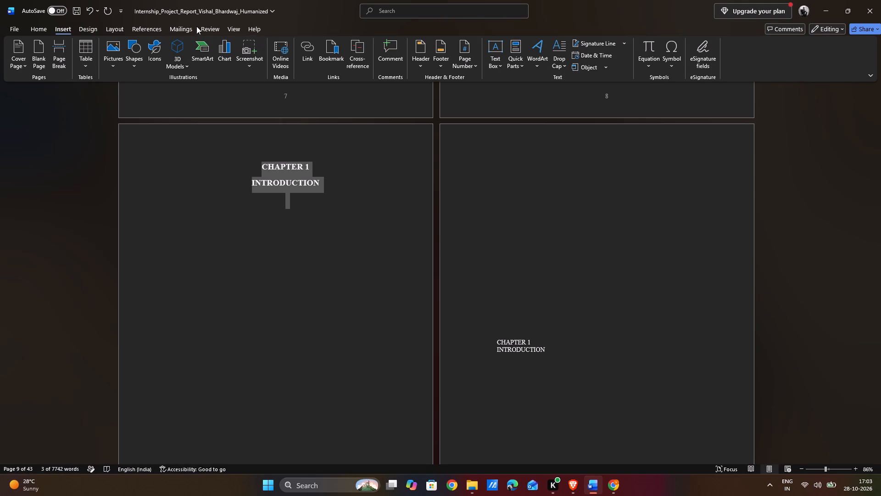
{"action": "left_click", "coordinate": [38, 24]}
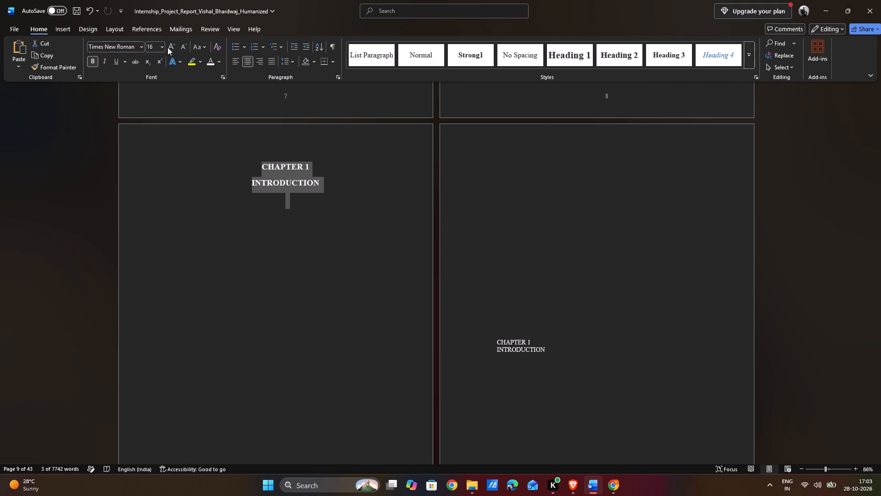
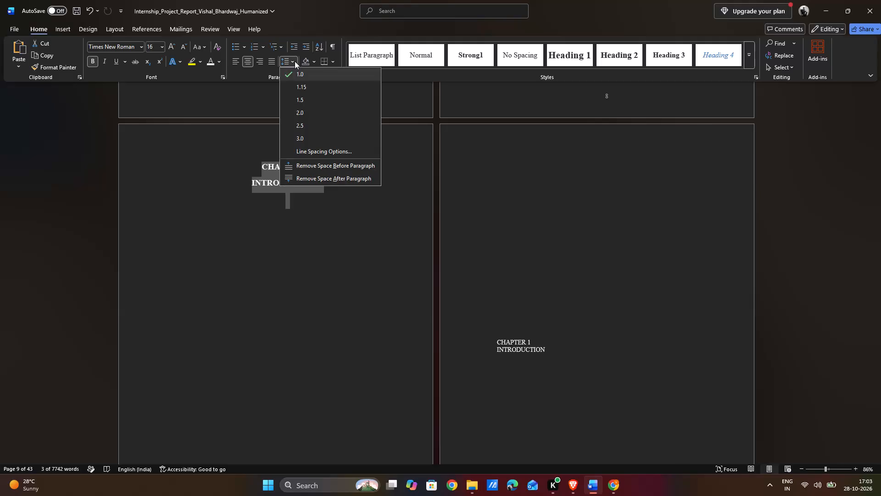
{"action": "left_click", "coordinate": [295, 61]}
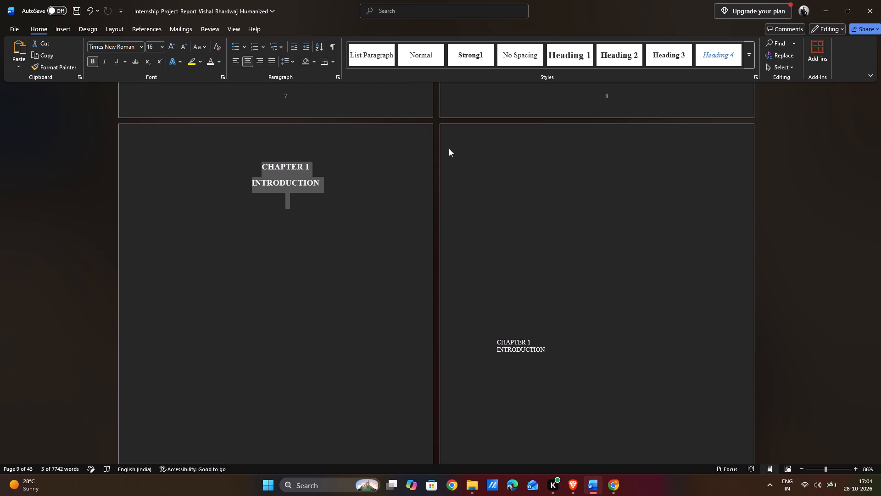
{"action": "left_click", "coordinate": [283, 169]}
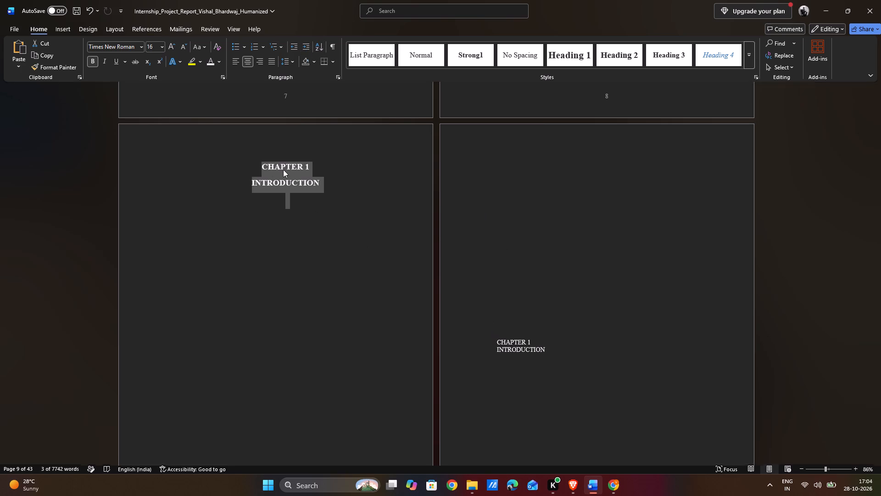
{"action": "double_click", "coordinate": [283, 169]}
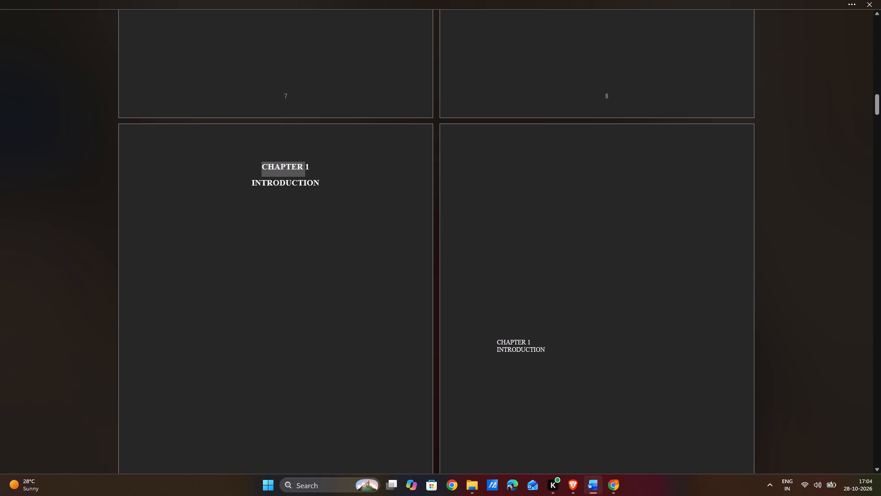
Format the new mid-page "CHAPTER 1" and "INTRODUCTION" lines on page 10 as bold, size 20 and centred.
{"action": "left_click_drag", "start_coordinate": [499, 343], "coordinate": [523, 349]}
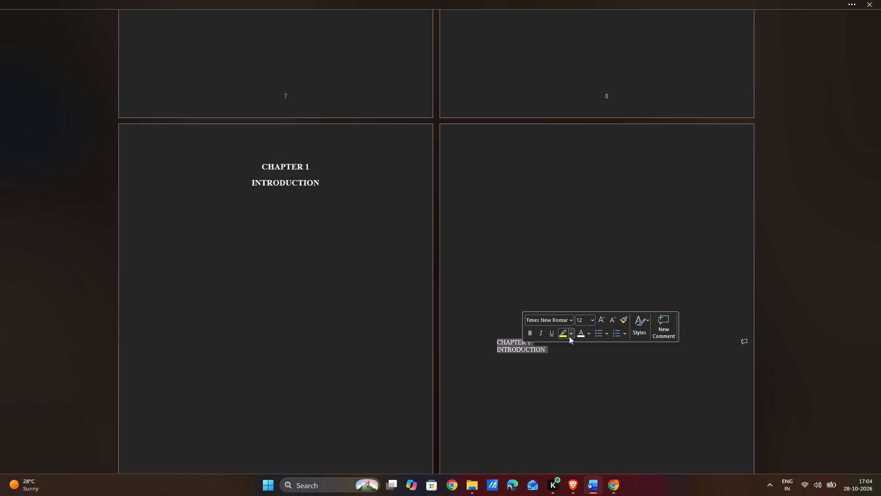
{"action": "left_click", "coordinate": [591, 322]}
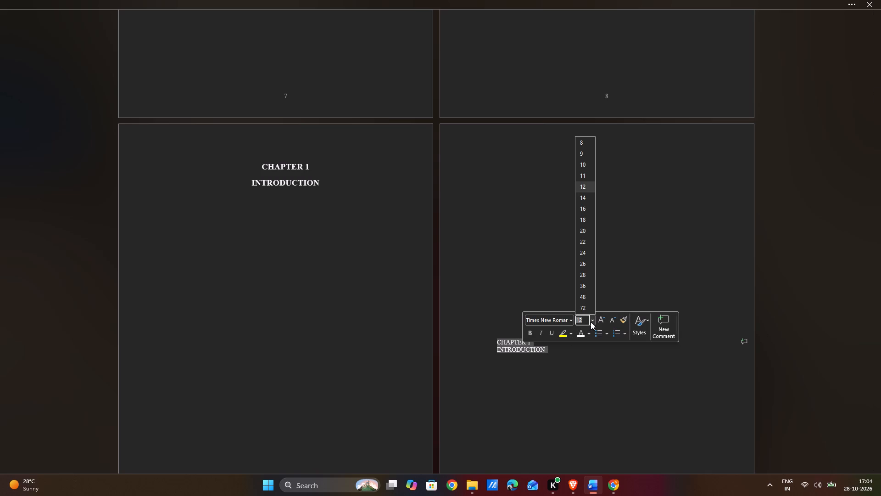
{"action": "left_click", "coordinate": [581, 211]}
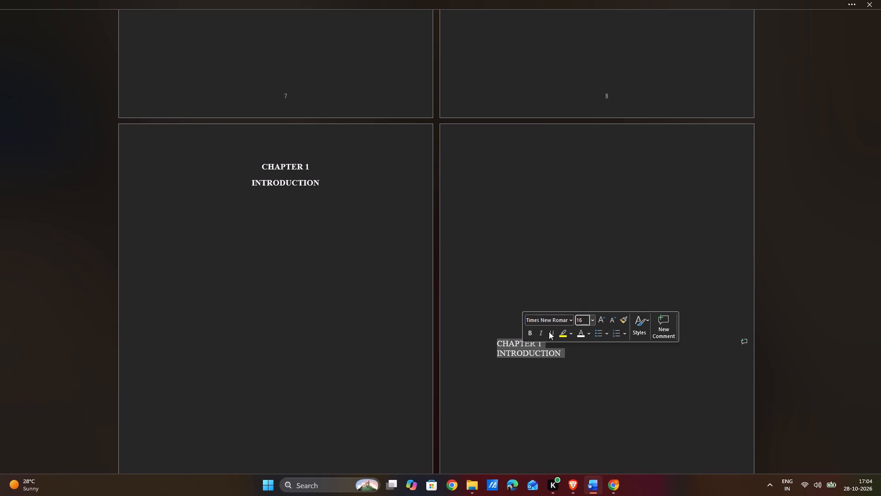
{"action": "left_click", "coordinate": [531, 331]}
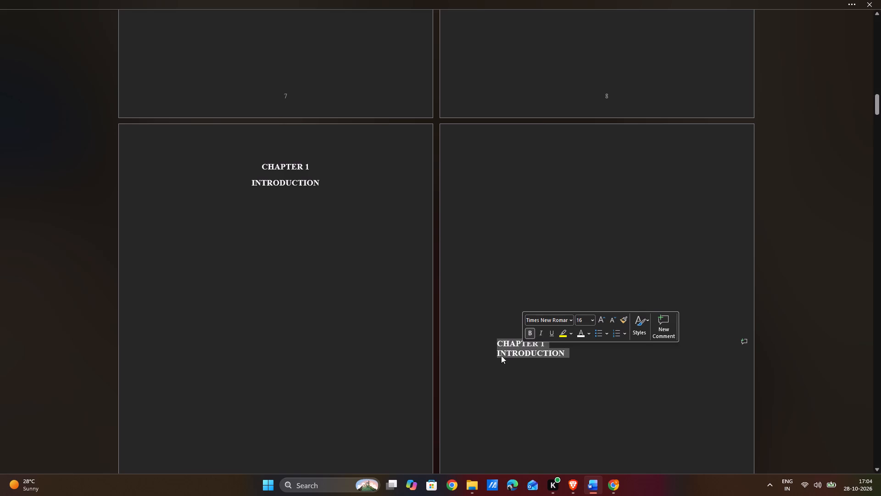
{"action": "left_click", "coordinate": [590, 320]}
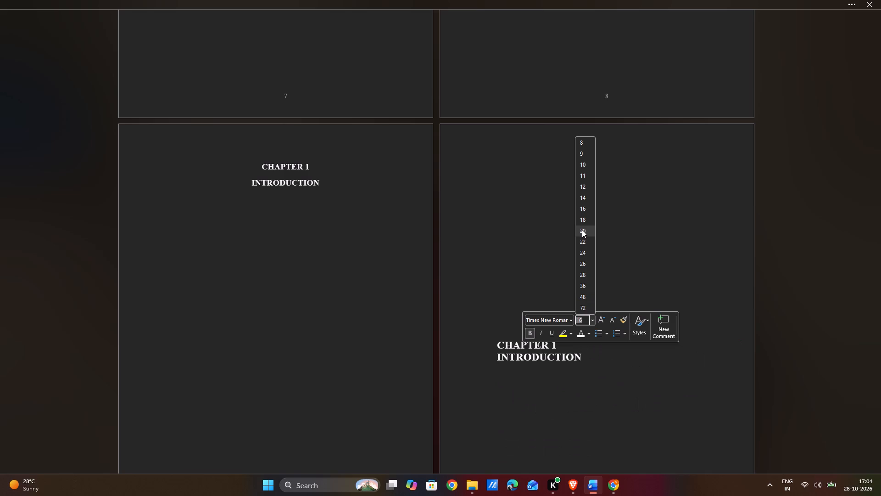
{"action": "left_click", "coordinate": [582, 230]}
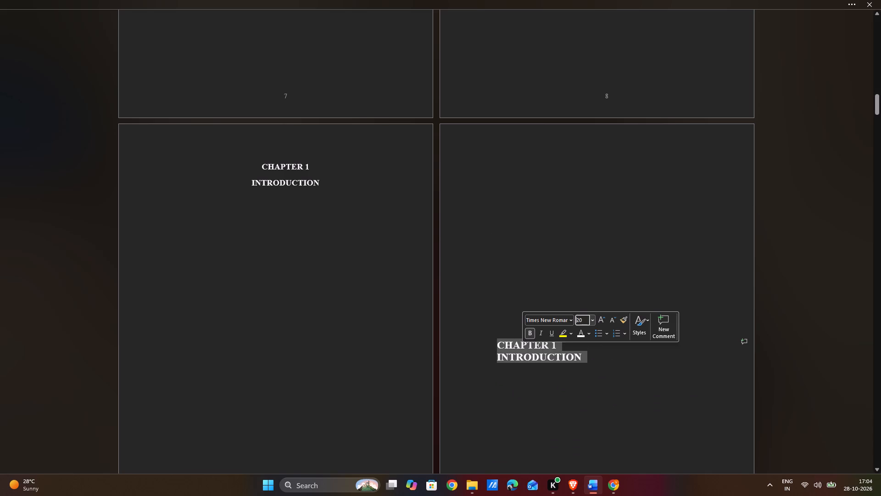
{"action": "left_click", "coordinate": [452, 0]}
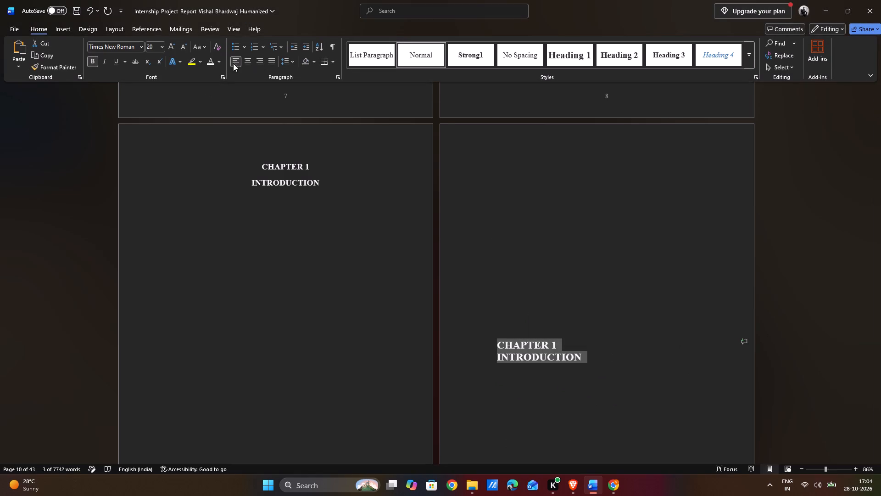
{"action": "left_click", "coordinate": [246, 60]}
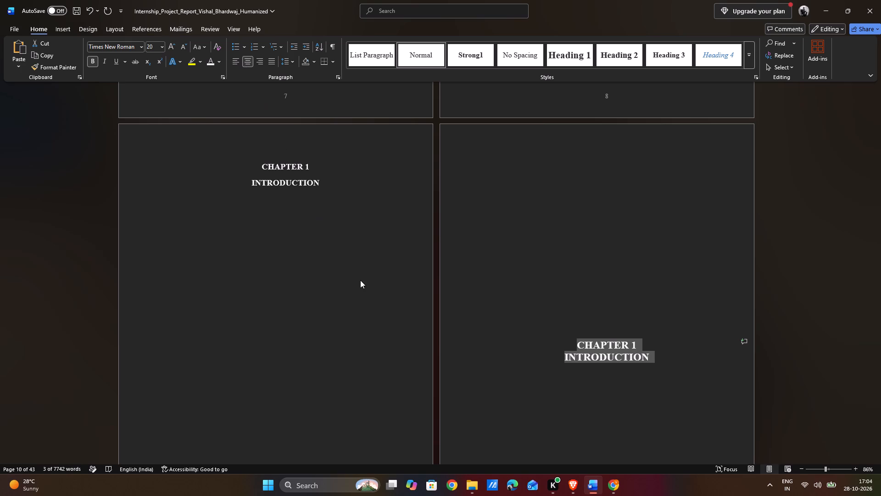
{"action": "scroll", "coordinate": [360, 280], "scroll_direction": "down", "scroll_amount": 5}
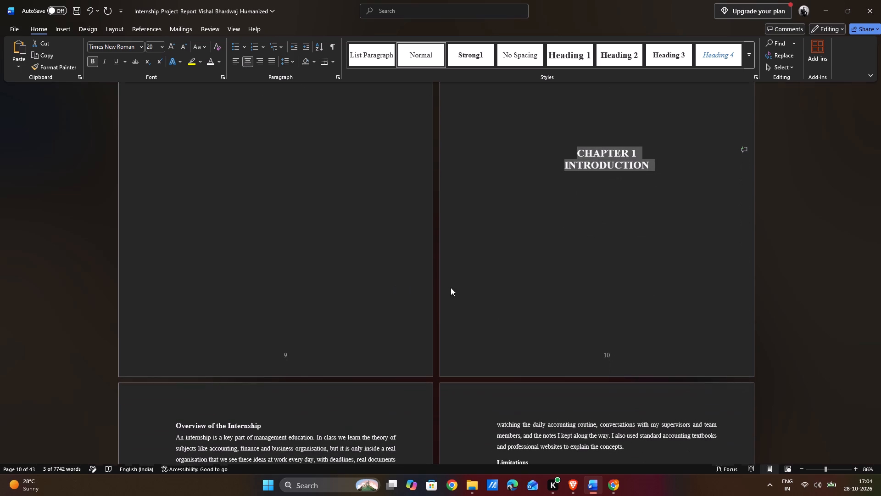
{"action": "left_click", "coordinate": [451, 287]}
{"action": "double_click", "coordinate": [541, 208]}
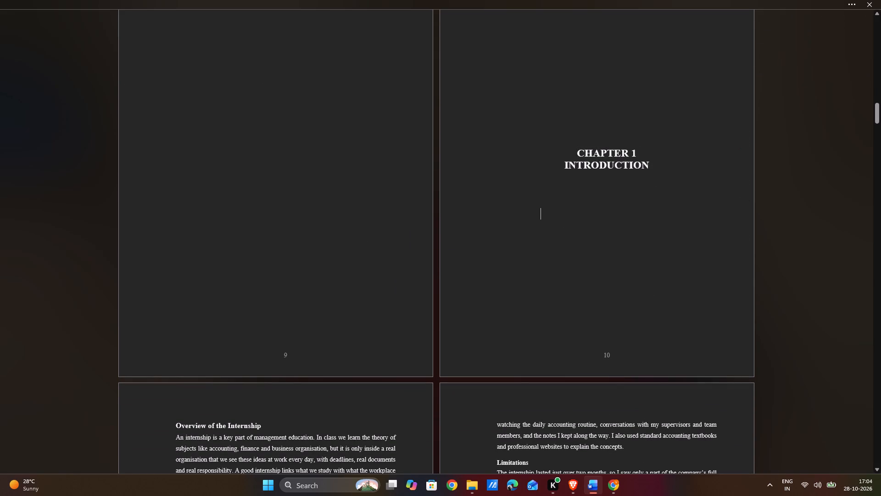
{"action": "scroll", "coordinate": [533, 274], "scroll_direction": "up", "scroll_amount": 1}
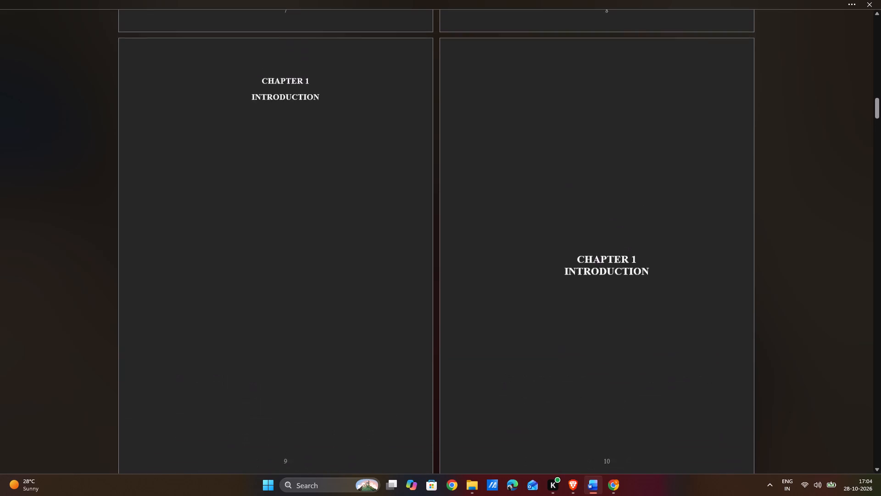
Insert a blank page after the "Relevance to a BBA Student" paragraph on page 17, ahead of the Chapter 2 heading page.
{"action": "scroll", "coordinate": [533, 274], "scroll_direction": "down", "scroll_amount": 13}
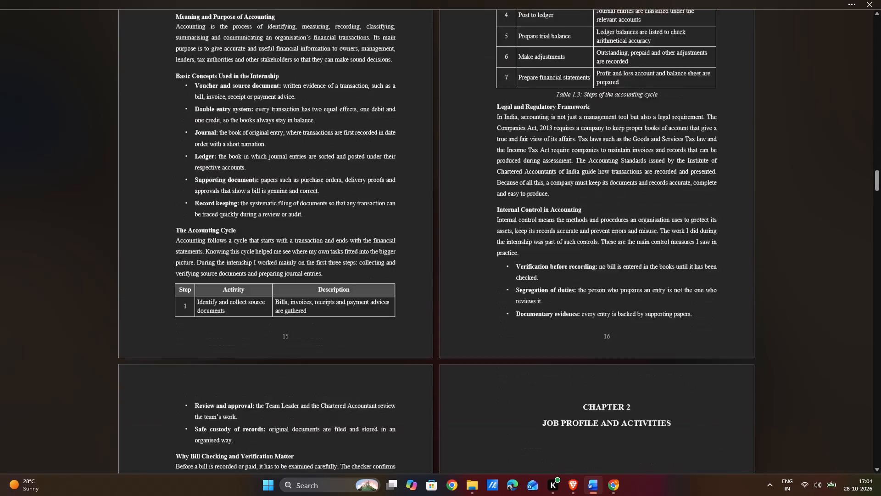
{"action": "scroll", "coordinate": [533, 274], "scroll_direction": "down", "scroll_amount": 3}
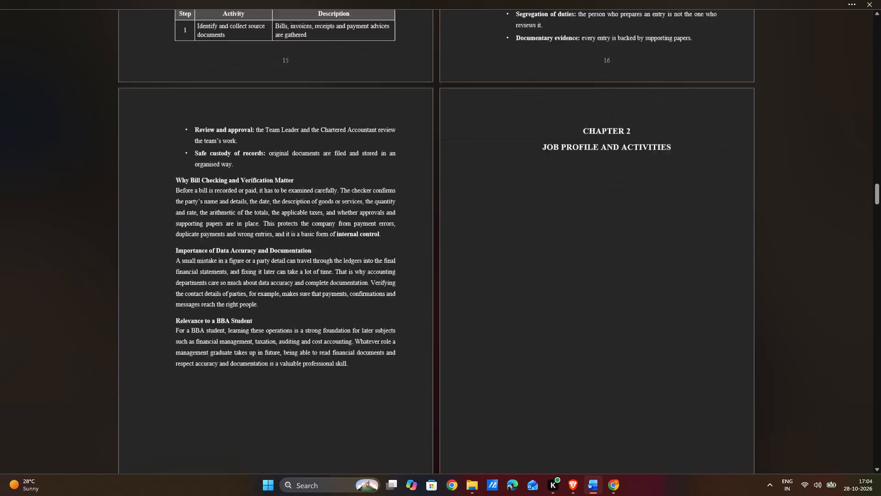
{"action": "scroll", "coordinate": [533, 274], "scroll_direction": "down", "scroll_amount": 1}
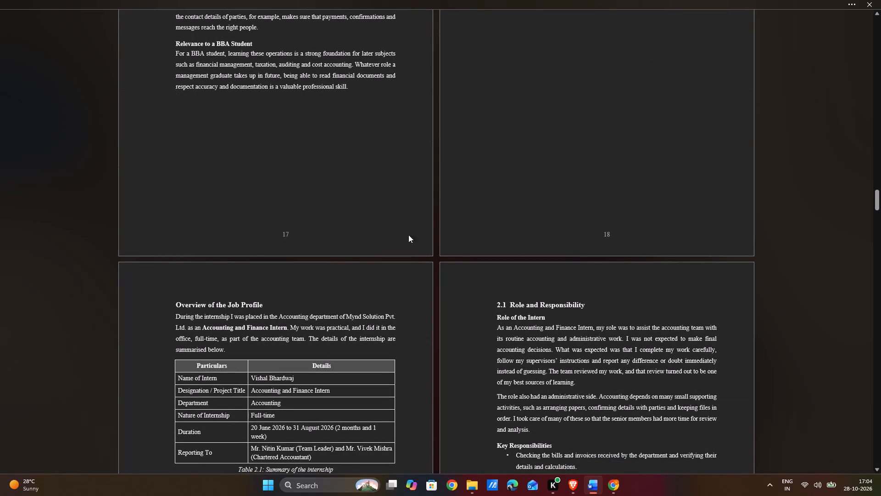
{"action": "left_click", "coordinate": [427, 214]}
{"action": "scroll", "coordinate": [415, 135], "scroll_direction": "up", "scroll_amount": 2}
{"action": "left_click", "coordinate": [415, 135]}
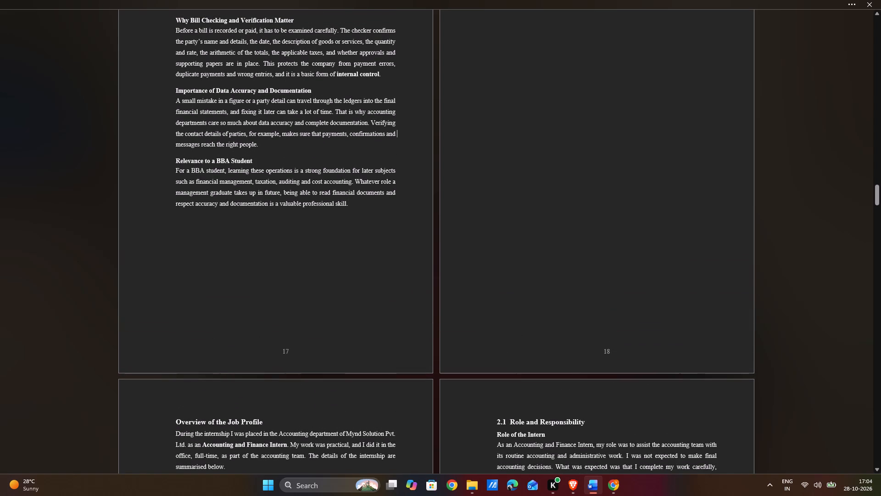
{"action": "left_click", "coordinate": [396, 0]}
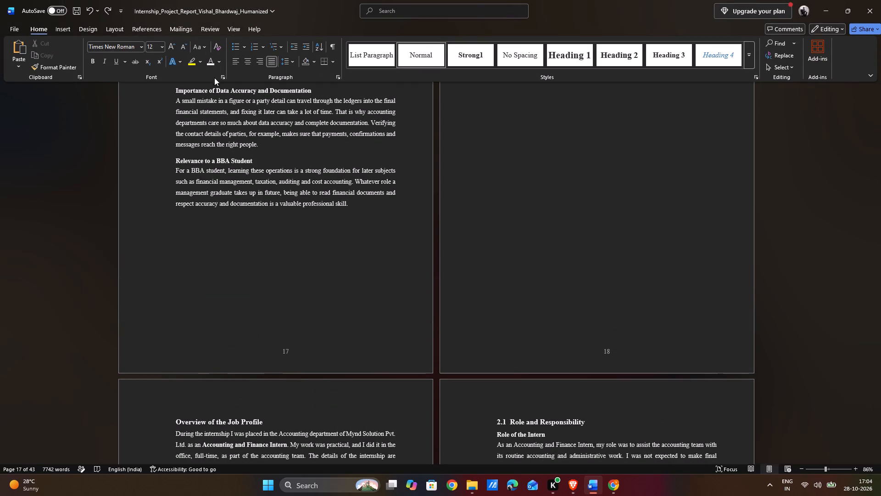
{"action": "scroll", "coordinate": [355, 225], "scroll_direction": "up", "scroll_amount": 3}
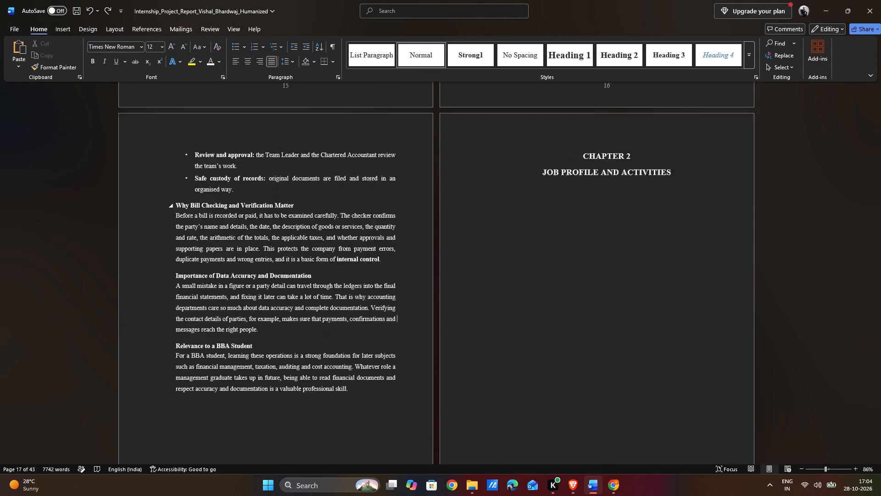
{"action": "left_click", "coordinate": [400, 202]}
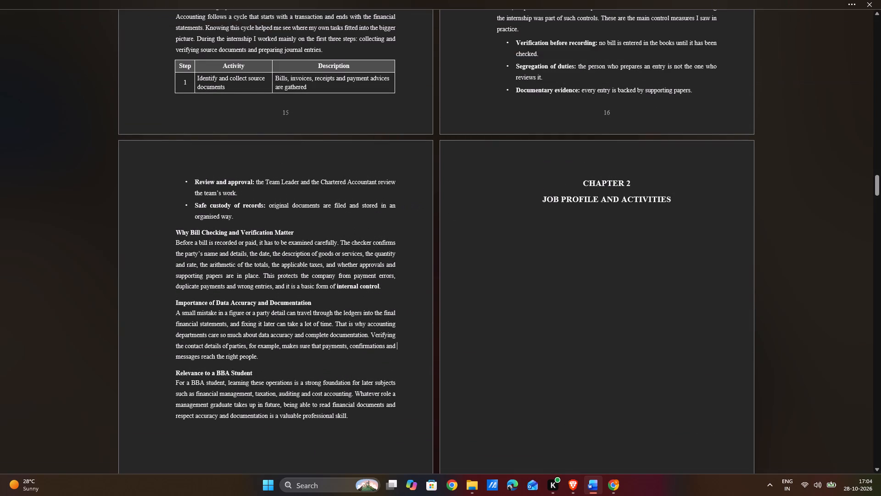
{"action": "left_click", "coordinate": [359, 420]}
{"action": "left_click", "coordinate": [383, 0]}
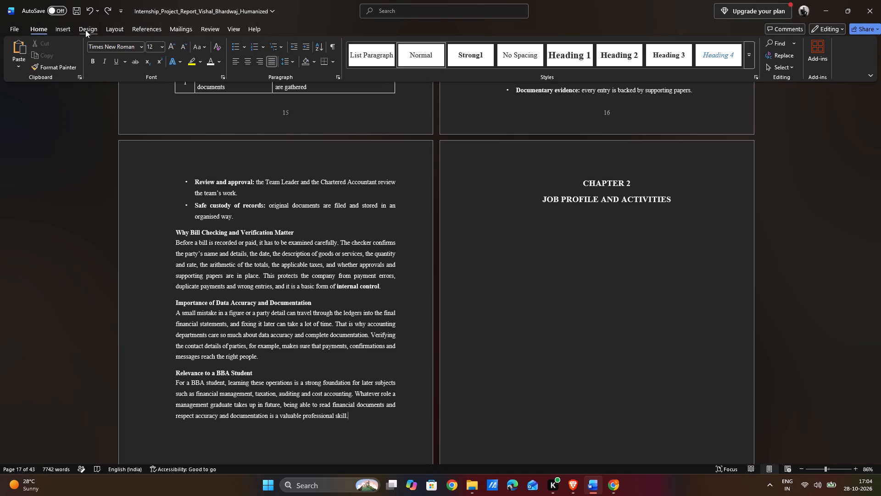
{"action": "left_click", "coordinate": [66, 29]}
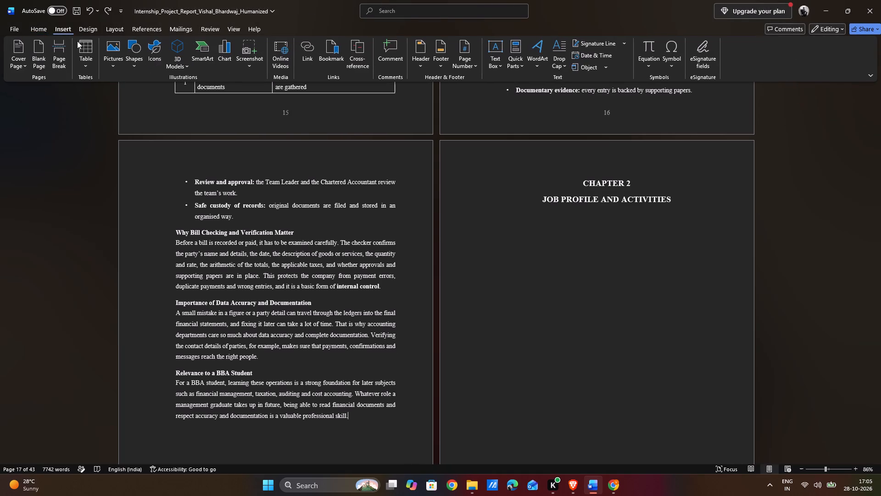
{"action": "left_click", "coordinate": [42, 56]}
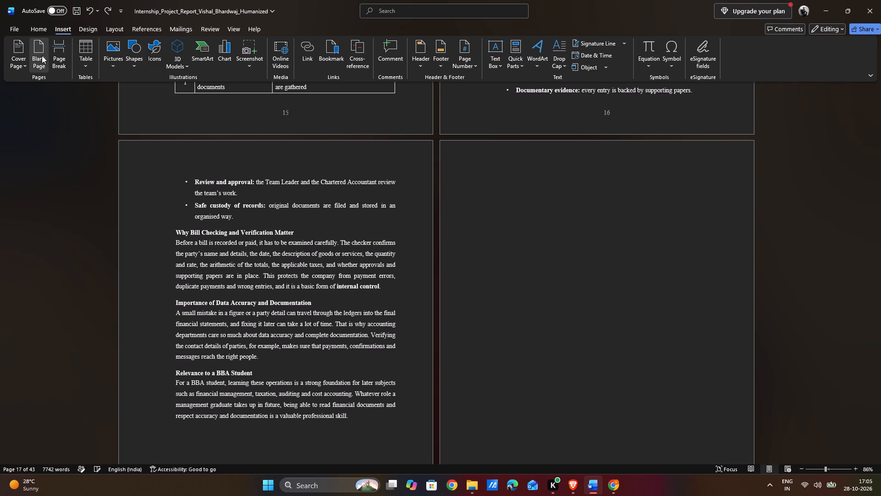
Enter "CHAPTER 2" on the first line of the new blank page 18 and start a new line below it.
{"action": "scroll", "coordinate": [268, 165], "scroll_direction": "down", "scroll_amount": 6}
{"action": "scroll", "coordinate": [268, 165], "scroll_direction": "up", "scroll_amount": 1}
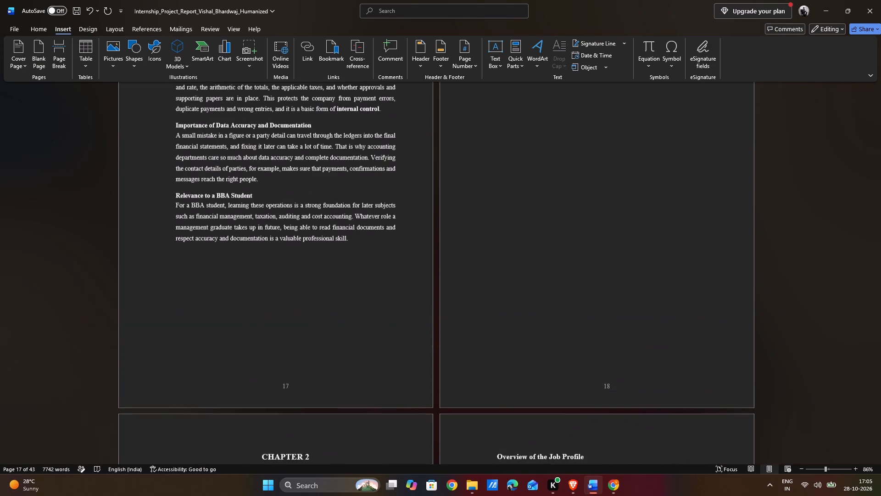
{"action": "scroll", "coordinate": [268, 165], "scroll_direction": "down", "scroll_amount": 1}
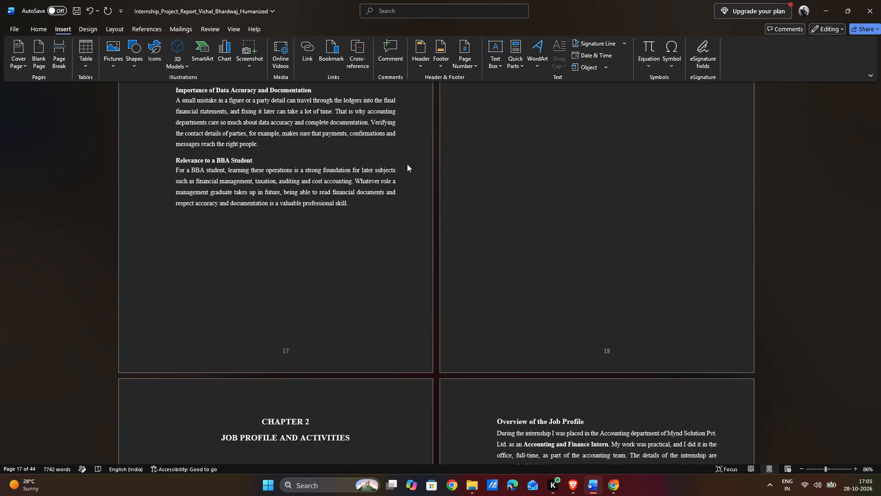
{"action": "left_click", "coordinate": [556, 126]}
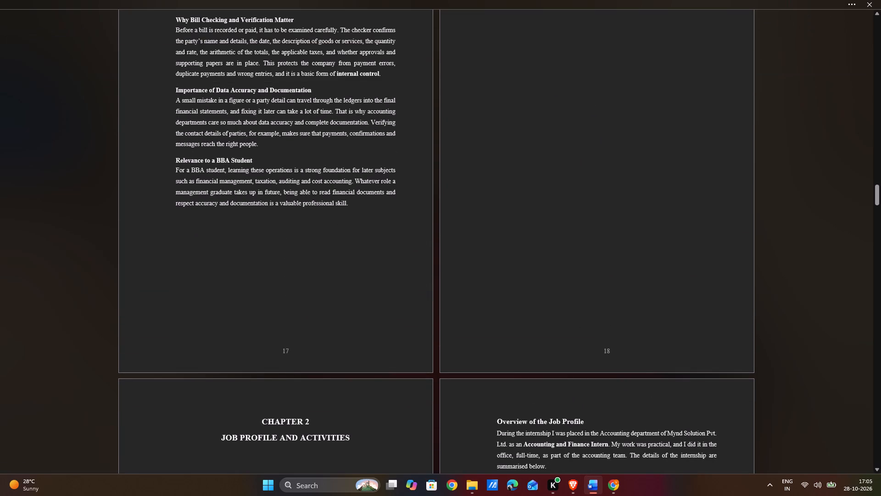
{"action": "type", "text": "CHAP"}
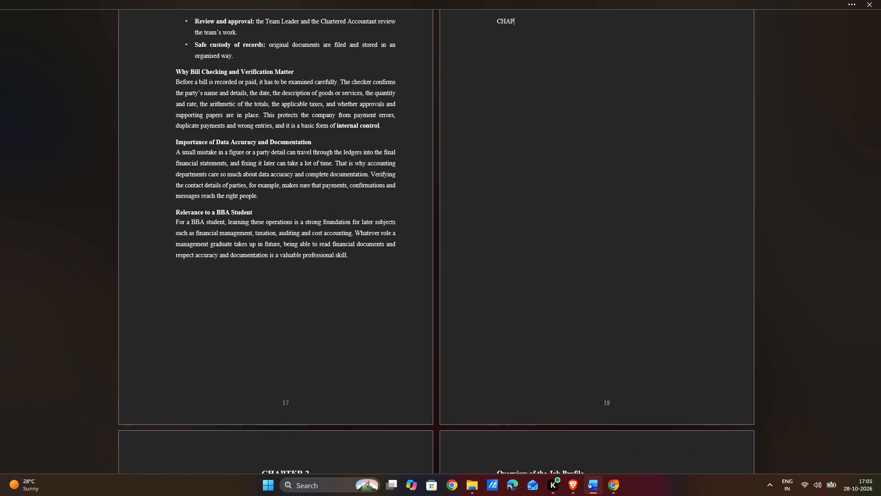
{"action": "type", "text": "TER"}
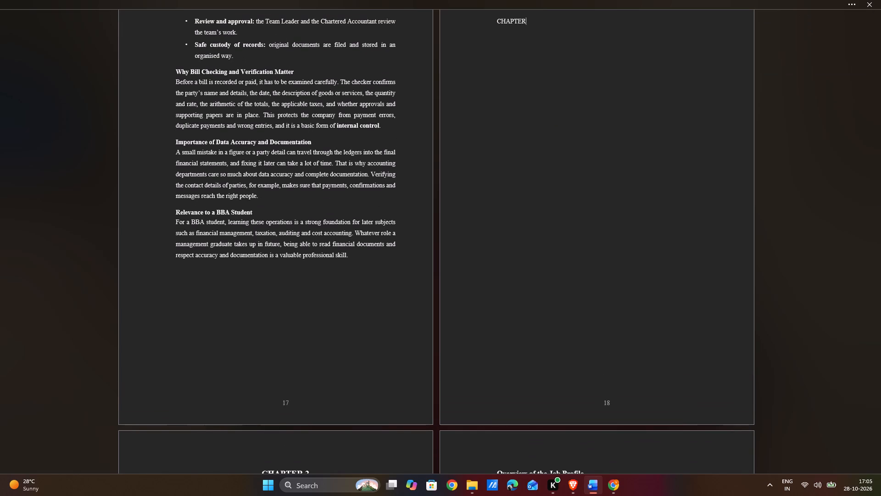
{"action": "scroll", "coordinate": [656, 109], "scroll_direction": "up", "scroll_amount": 1}
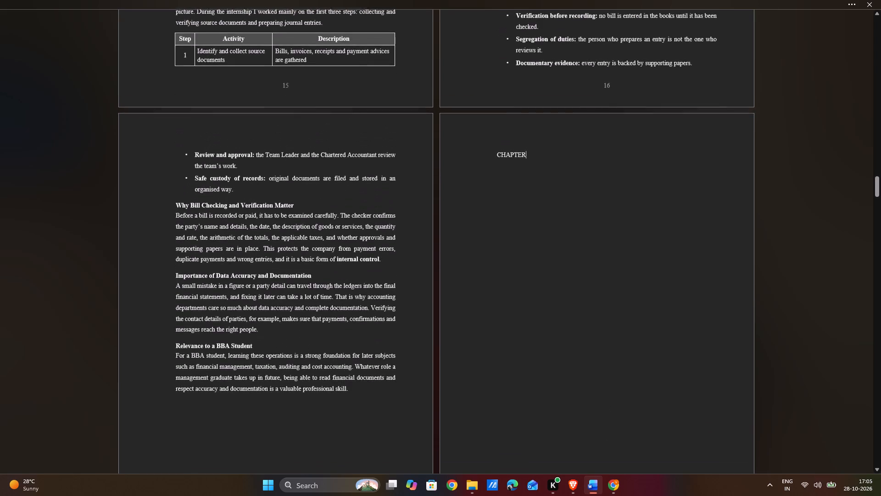
{"action": "scroll", "coordinate": [656, 109], "scroll_direction": "up", "scroll_amount": 1}
{"action": "key", "text": "space"}
{"action": "type", "text": "2"}
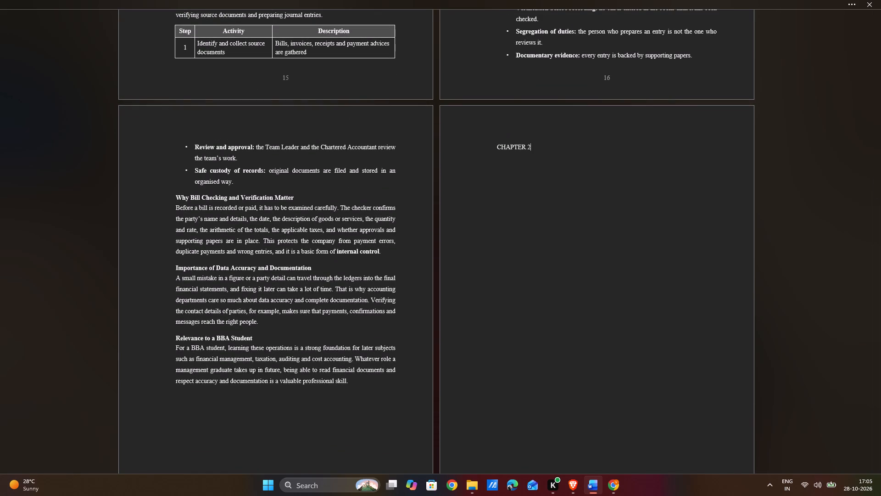
{"action": "key", "text": "Return"}
Set the line spacing of the mid-page "CHAPTER 1" and "INTRODUCTION" lines on page 10 to 1.15.
{"action": "scroll", "coordinate": [656, 109], "scroll_direction": "up", "scroll_amount": 12}
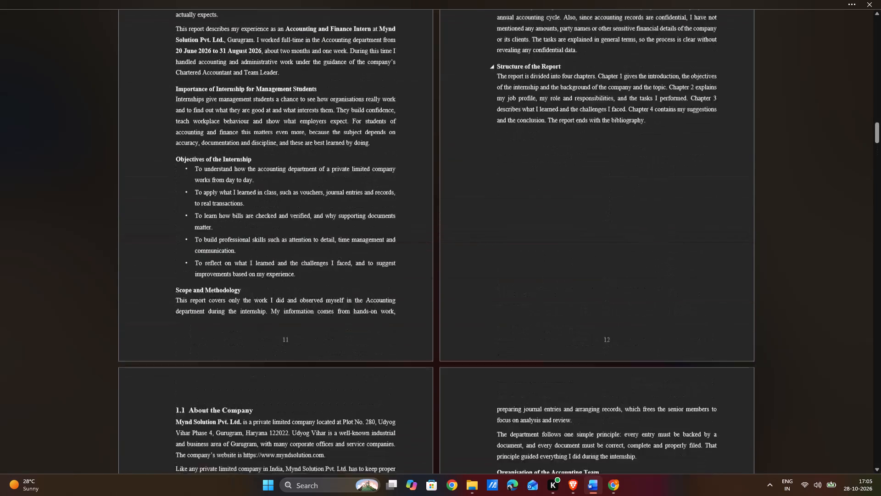
{"action": "scroll", "coordinate": [656, 109], "scroll_direction": "up", "scroll_amount": 7}
{"action": "scroll", "coordinate": [656, 109], "scroll_direction": "down", "scroll_amount": 6}
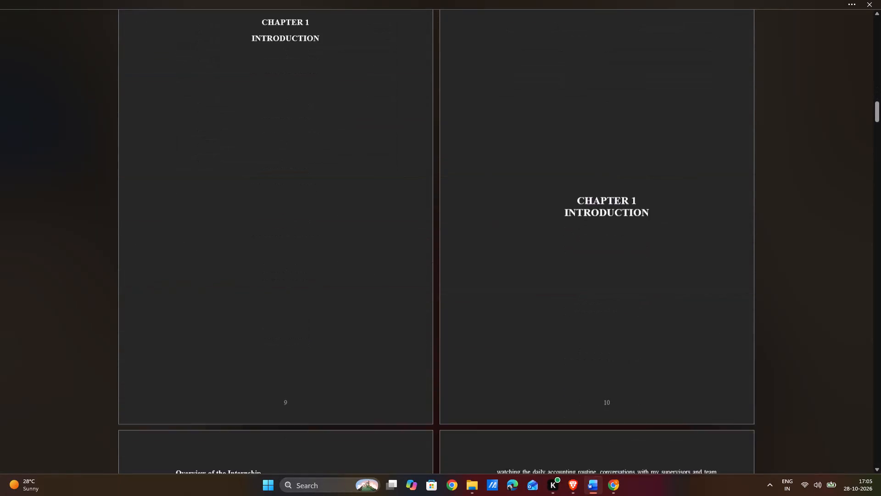
{"action": "scroll", "coordinate": [656, 109], "scroll_direction": "up", "scroll_amount": 1}
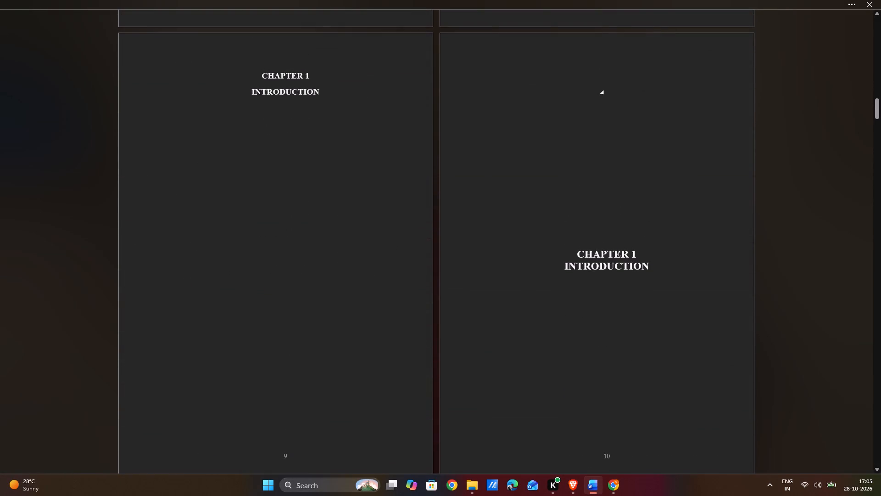
{"action": "left_click_drag", "start_coordinate": [572, 249], "coordinate": [659, 257]}
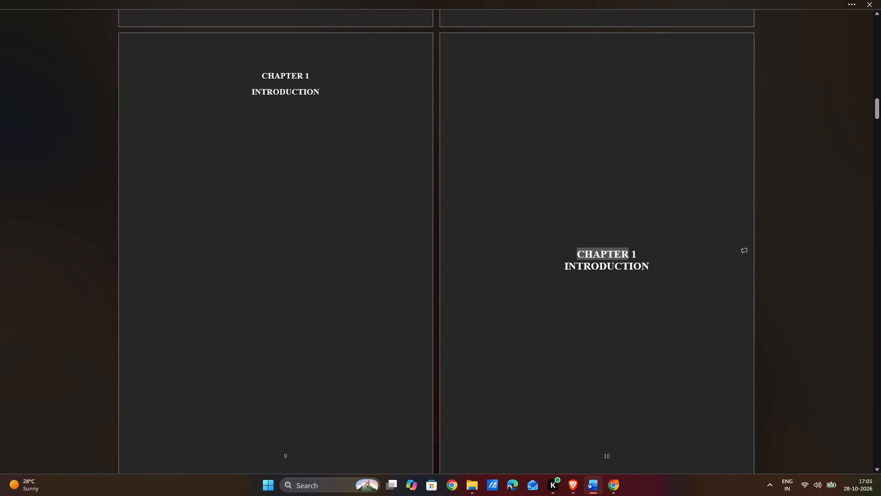
{"action": "left_click_drag", "start_coordinate": [659, 257], "coordinate": [678, 281]}
{"action": "left_click", "coordinate": [503, 0]}
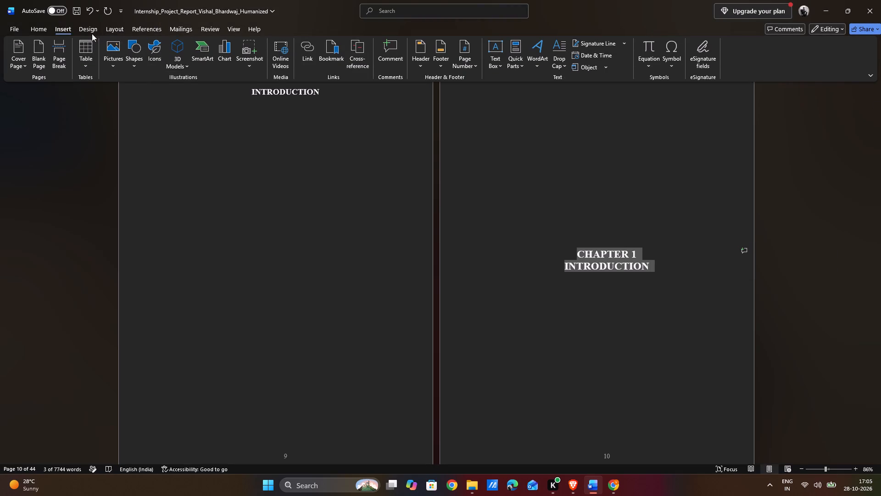
{"action": "left_click", "coordinate": [39, 28]}
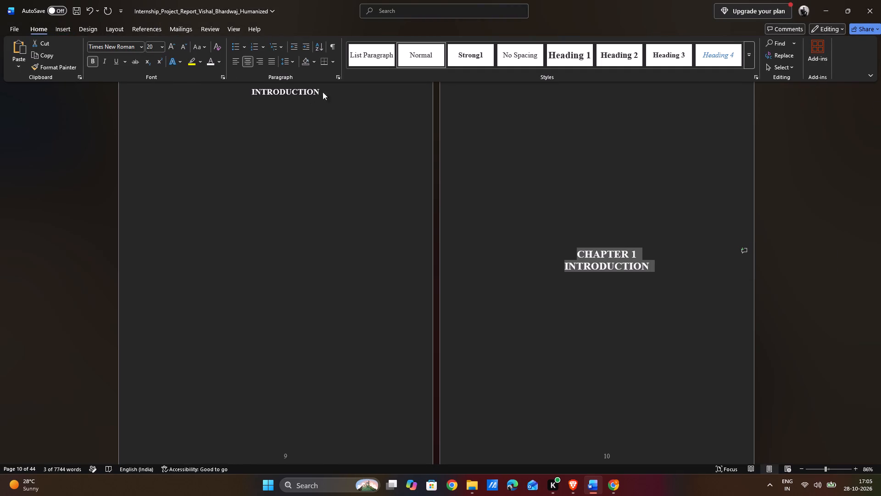
{"action": "left_click", "coordinate": [292, 60]}
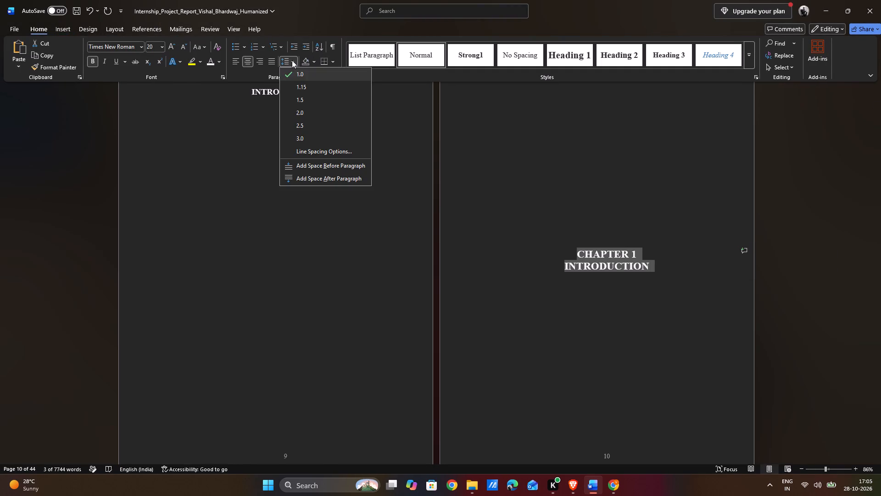
{"action": "left_click", "coordinate": [307, 87]}
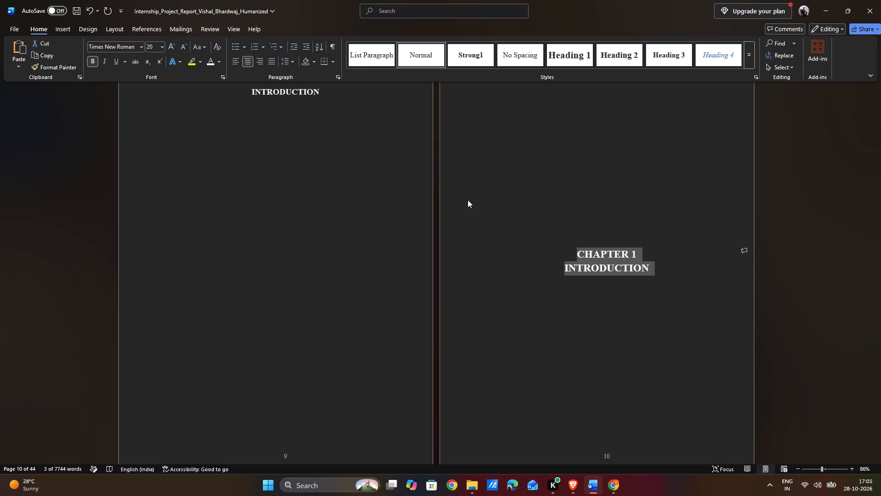
{"action": "left_click", "coordinate": [468, 200]}
{"action": "left_click", "coordinate": [468, 200]}
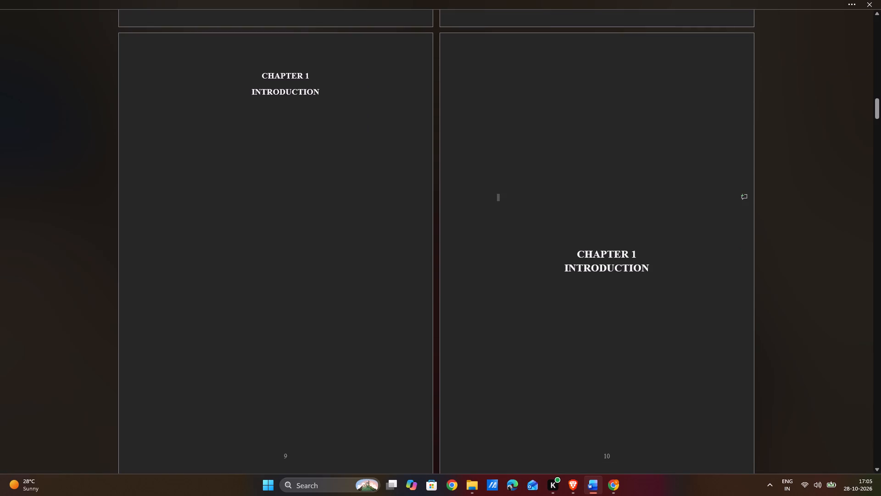
Enter "JOB AND PROFILE" on a new line below "CHAPTER 2" on page 18.
{"action": "scroll", "coordinate": [535, 304], "scroll_direction": "down", "scroll_amount": 10}
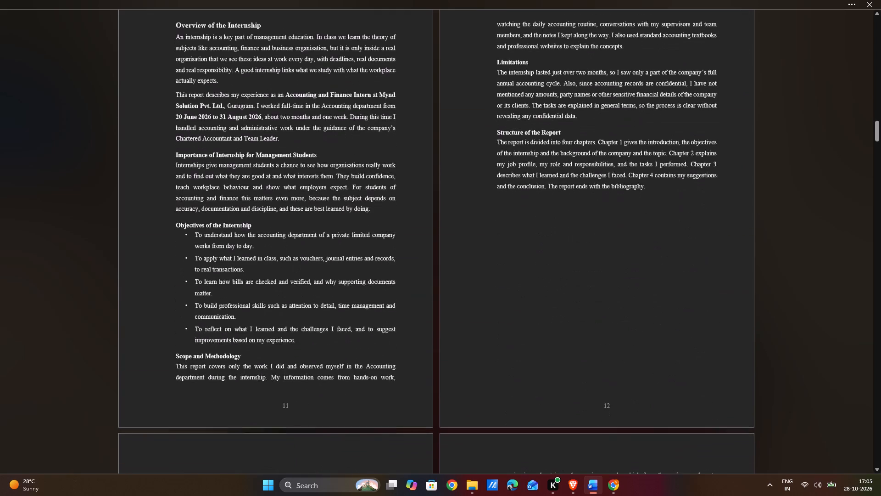
{"action": "scroll", "coordinate": [535, 304], "scroll_direction": "down", "scroll_amount": 13}
{"action": "scroll", "coordinate": [535, 304], "scroll_direction": "up", "scroll_amount": 12}
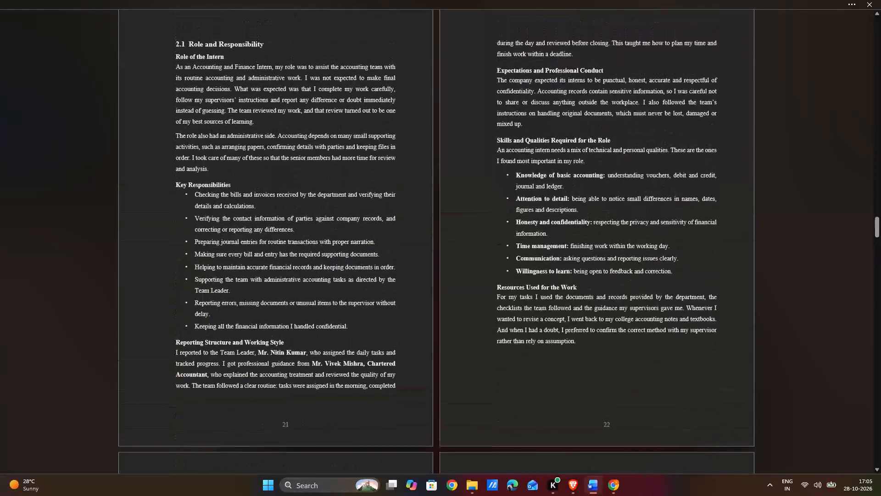
{"action": "scroll", "coordinate": [535, 304], "scroll_direction": "up", "scroll_amount": 5}
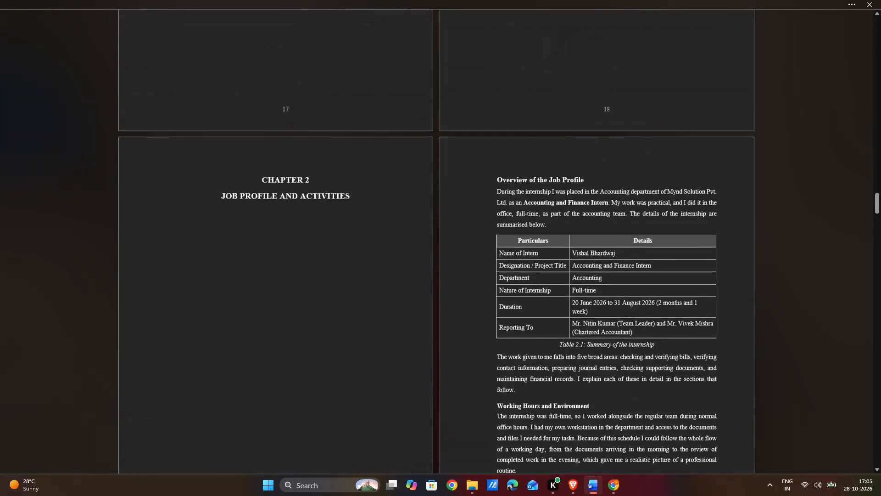
{"action": "scroll", "coordinate": [535, 304], "scroll_direction": "up", "scroll_amount": 2}
{"action": "scroll", "coordinate": [535, 304], "scroll_direction": "down", "scroll_amount": 3}
{"action": "scroll", "coordinate": [535, 304], "scroll_direction": "up", "scroll_amount": 1}
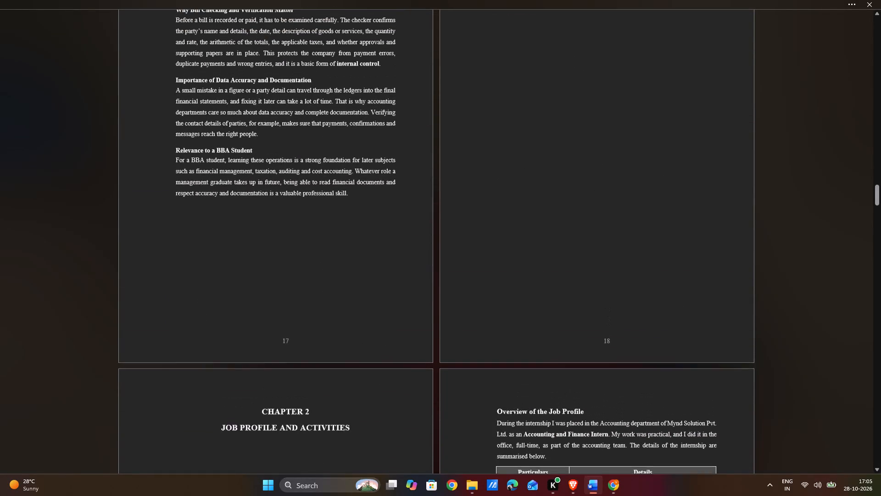
{"action": "scroll", "coordinate": [563, 139], "scroll_direction": "up", "scroll_amount": 3}
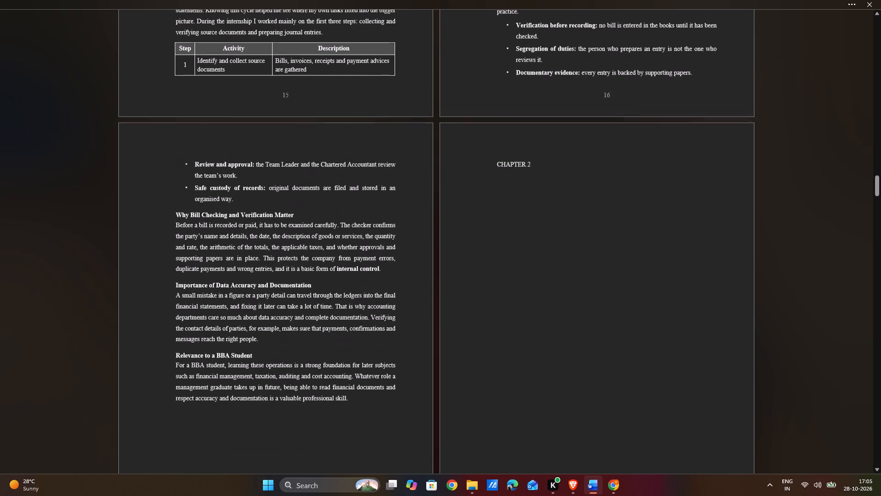
{"action": "left_click", "coordinate": [548, 164]}
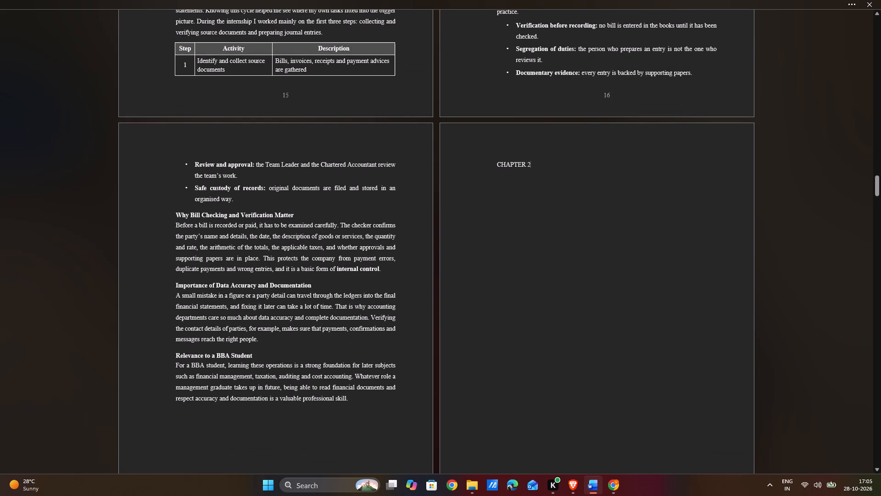
{"action": "key", "text": "Return"}
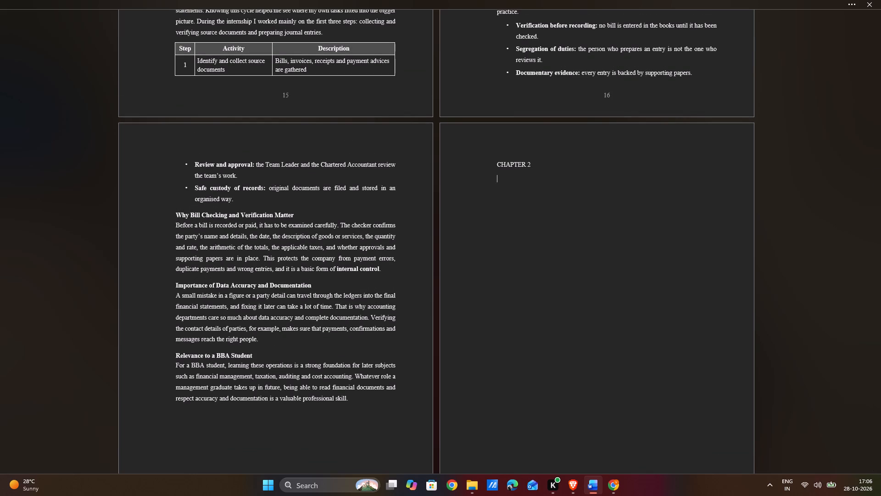
{"action": "type", "text": "JOB AND PROFILE"}
Check the original Chapter 2 heading on page 19 and correct the title line on page 18 to "JOB PROFILE AND ACTIVITIES".
{"action": "scroll", "coordinate": [548, 164], "scroll_direction": "down", "scroll_amount": 4}
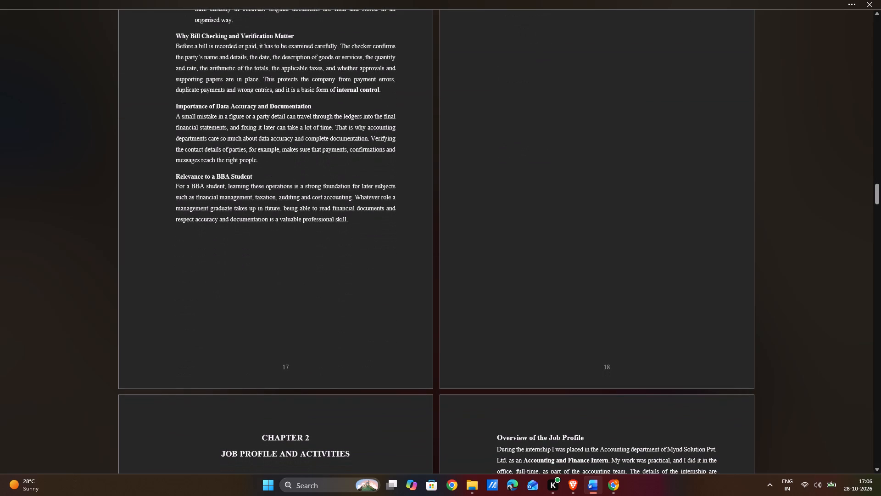
{"action": "scroll", "coordinate": [548, 164], "scroll_direction": "up", "scroll_amount": 4}
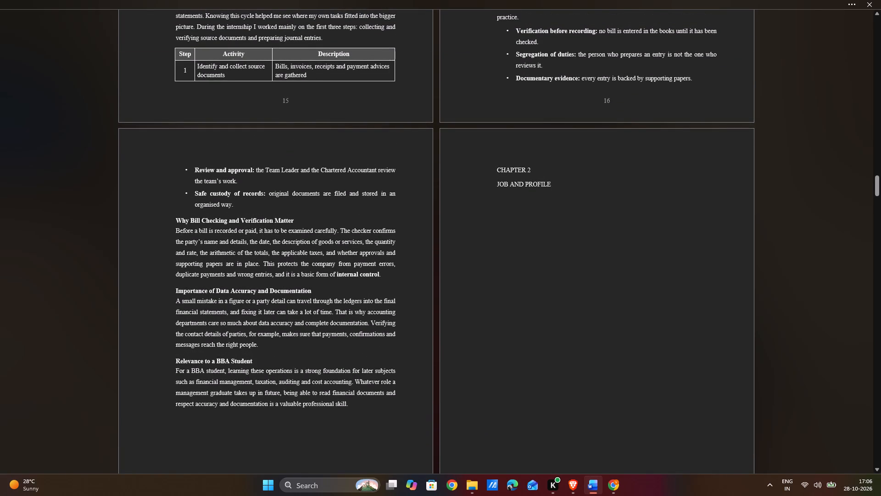
{"action": "key", "text": "BackSpace"}
{"action": "key", "text": "BackSpace"}
{"action": "key", "text": "BackSpace"}
{"action": "key", "text": "BackSpace"}
{"action": "key", "text": "BackSpace"}
{"action": "key", "text": "BackSpace"}
{"action": "key", "text": "BackSpace"}
{"action": "key", "text": "BackSpace"}
{"action": "key", "text": "BackSpace"}
{"action": "key", "text": "BackSpace"}
{"action": "key", "text": "BackSpace"}
{"action": "key", "text": "BackSpace"}
{"action": "key", "text": "space"}
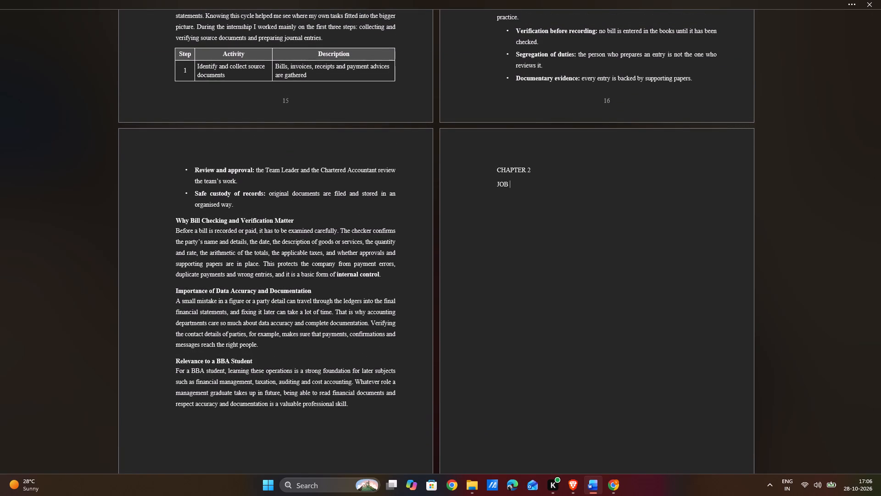
{"action": "type", "text": "PROFILE"}
{"action": "key", "text": "space"}
{"action": "type", "text": "AND ACTIVITIES"}
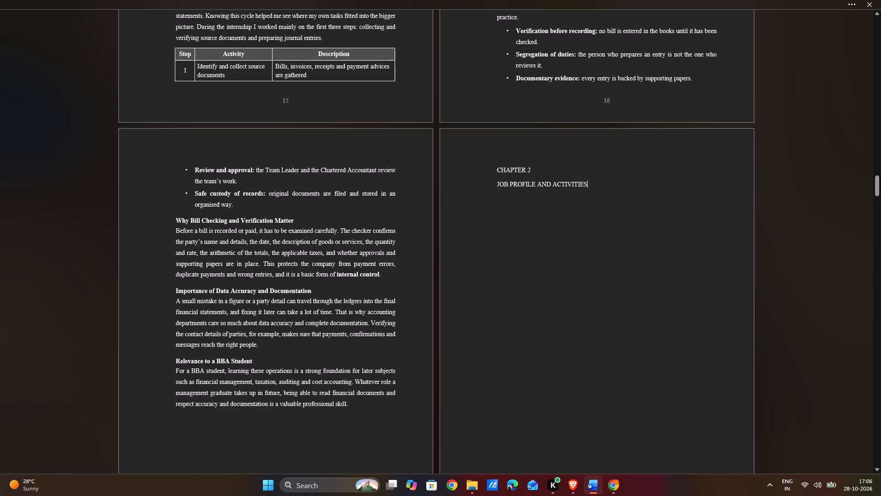
Format the new "CHAPTER 2" and "JOB PROFILE AND ACTIVITIES" lines on page 18 as bold, size 20 and centred.
{"action": "scroll", "coordinate": [528, 231], "scroll_direction": "down", "scroll_amount": 4}
{"action": "scroll", "coordinate": [528, 231], "scroll_direction": "up", "scroll_amount": 2}
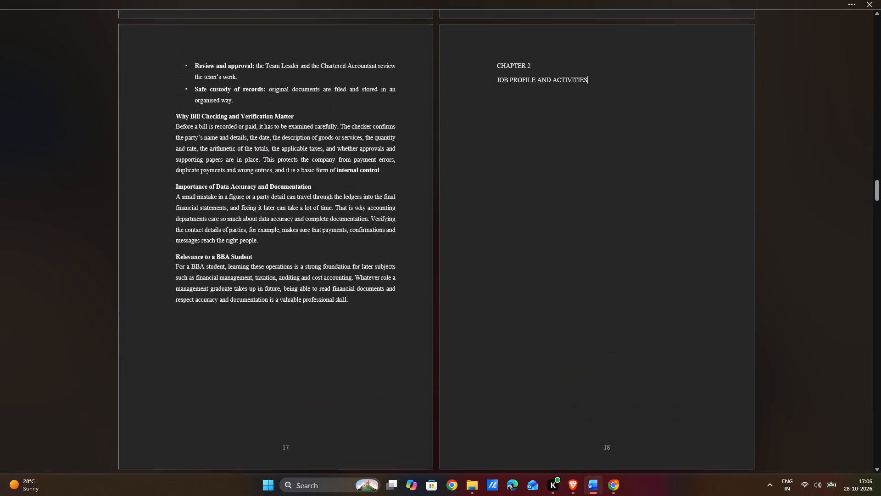
{"action": "left_click_drag", "start_coordinate": [491, 65], "coordinate": [575, 96]}
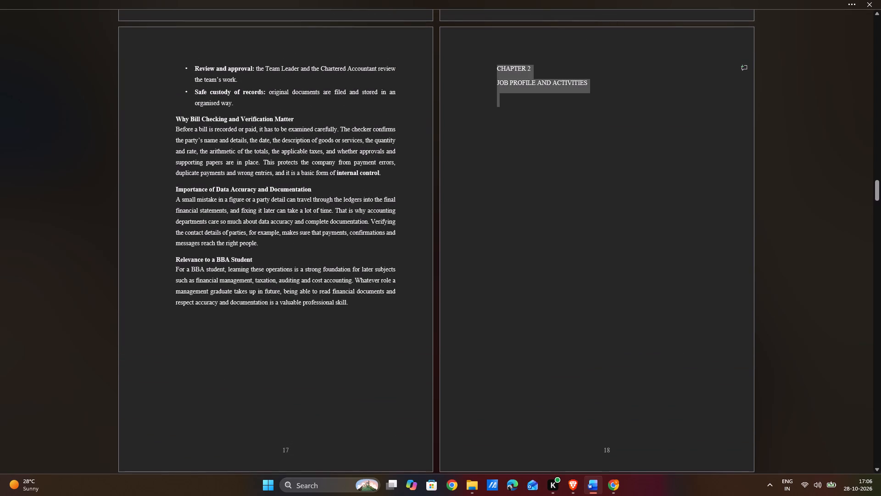
{"action": "left_click_drag", "start_coordinate": [575, 96], "coordinate": [598, 82]}
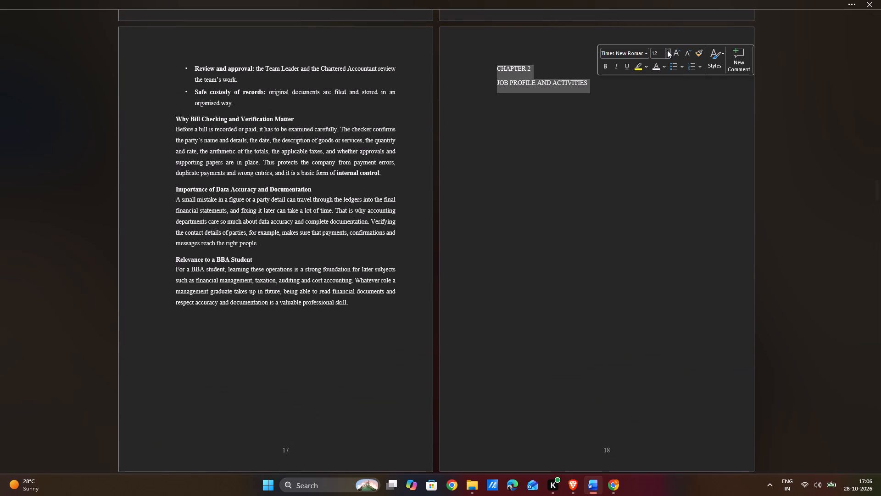
{"action": "left_click", "coordinate": [667, 50]}
{"action": "left_click", "coordinate": [658, 149]}
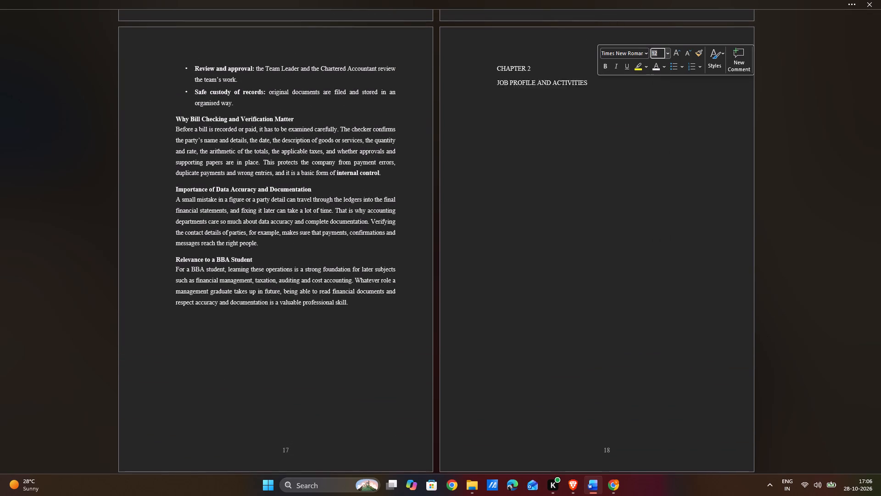
{"action": "left_click", "coordinate": [603, 63]}
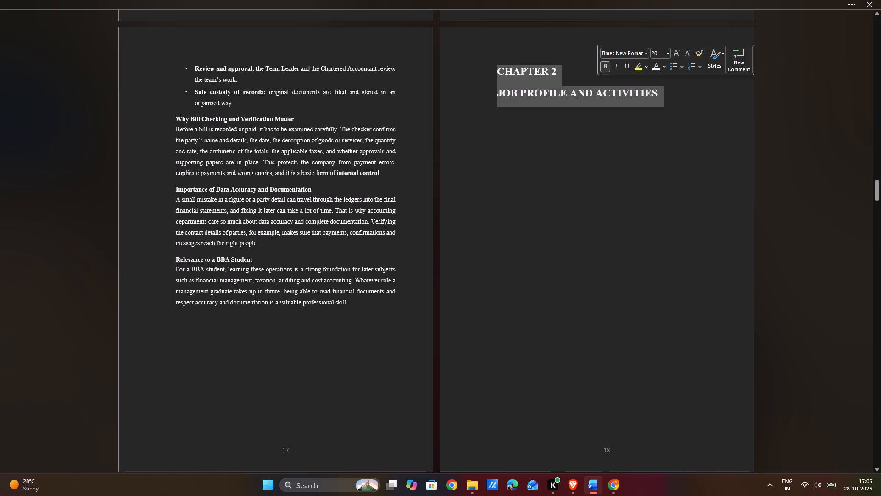
{"action": "left_click", "coordinate": [463, 79]}
{"action": "left_click", "coordinate": [510, 90]}
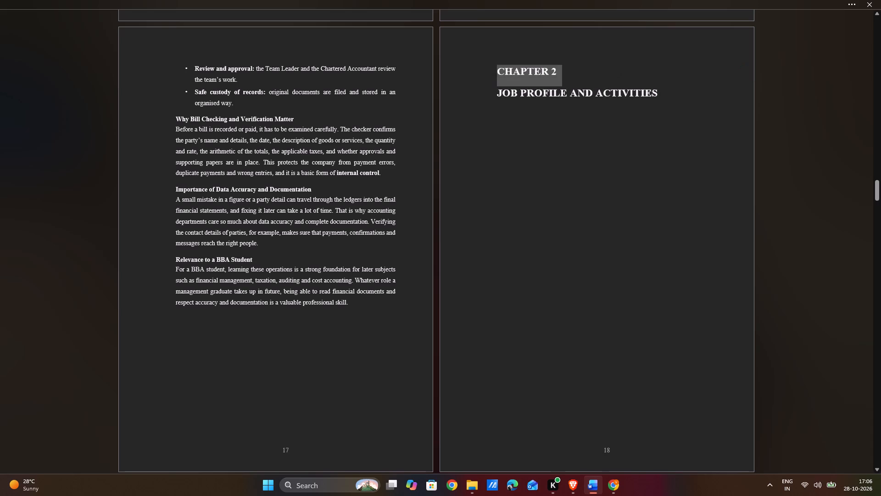
{"action": "left_click", "coordinate": [496, 71]}
{"action": "left_click_drag", "start_coordinate": [496, 71], "coordinate": [661, 99]}
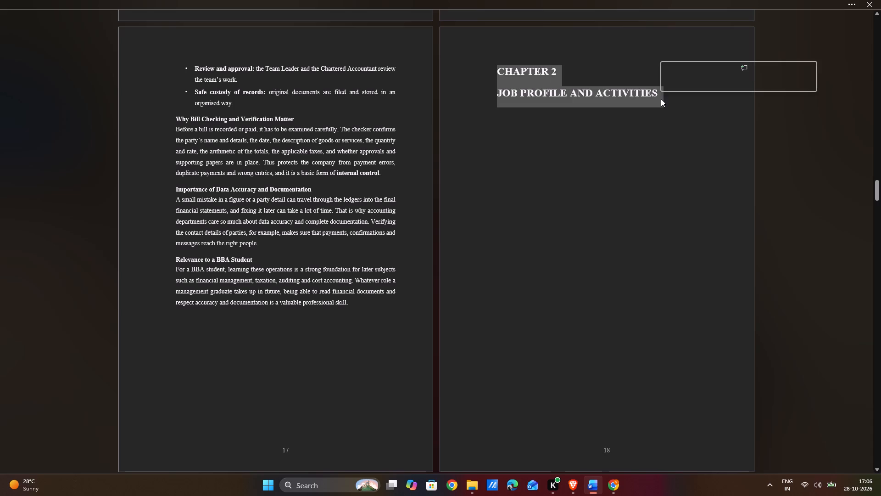
{"action": "left_click", "coordinate": [492, 0]}
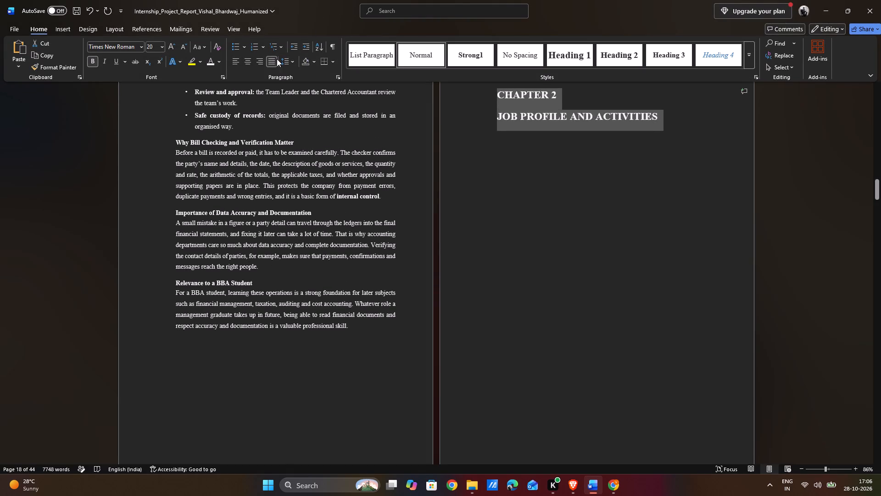
{"action": "double_click", "coordinate": [250, 62]}
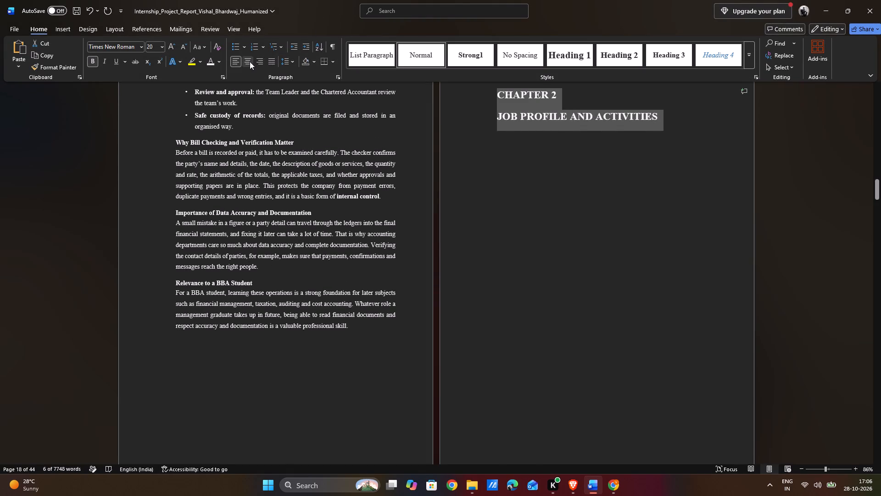
{"action": "left_click", "coordinate": [250, 62]}
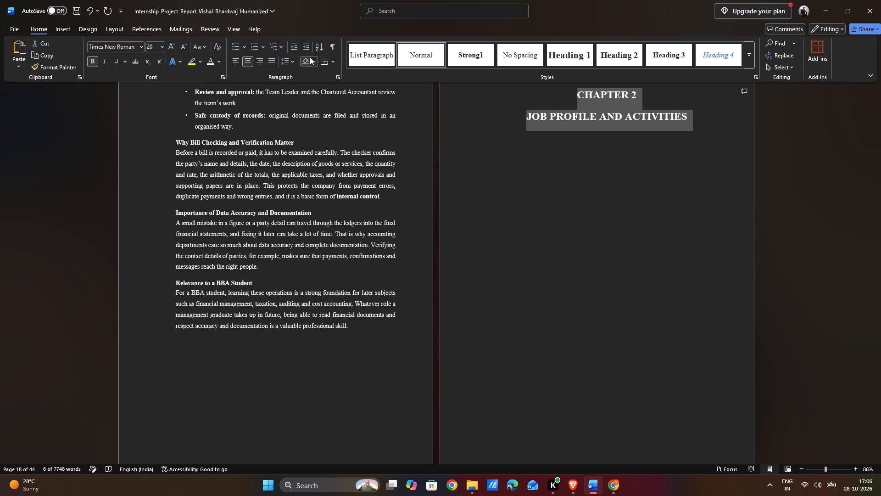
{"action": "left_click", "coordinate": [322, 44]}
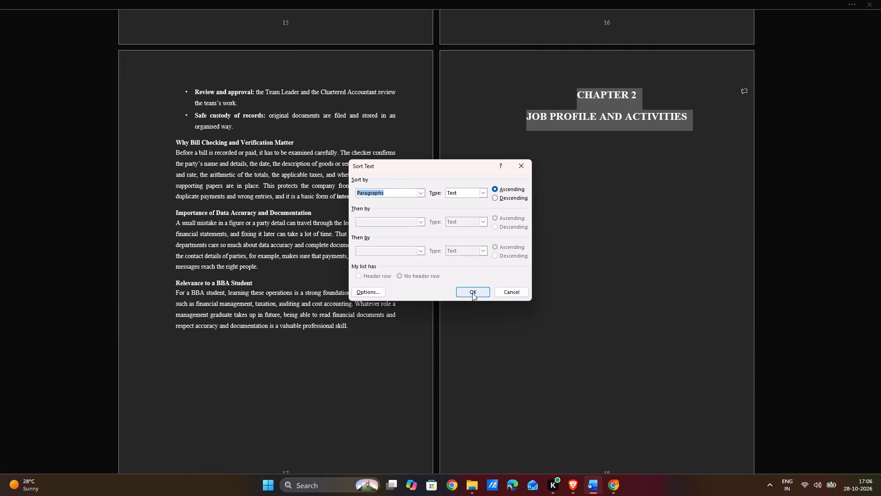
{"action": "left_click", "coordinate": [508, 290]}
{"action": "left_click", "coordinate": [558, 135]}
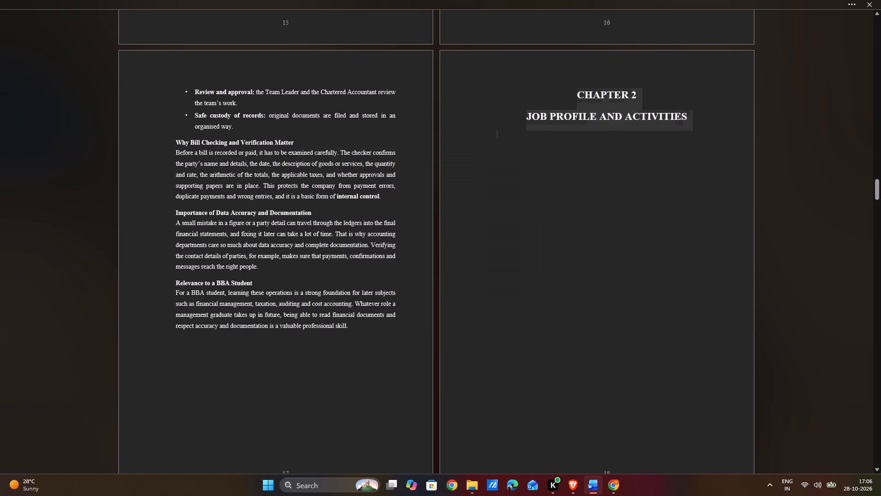
Move the "CHAPTER 2" and "JOB PROFILE AND ACTIVITIES" lines down page 18 by inserting eight blank lines above them.
{"action": "left_click_drag", "start_coordinate": [586, 103], "coordinate": [591, 149]}
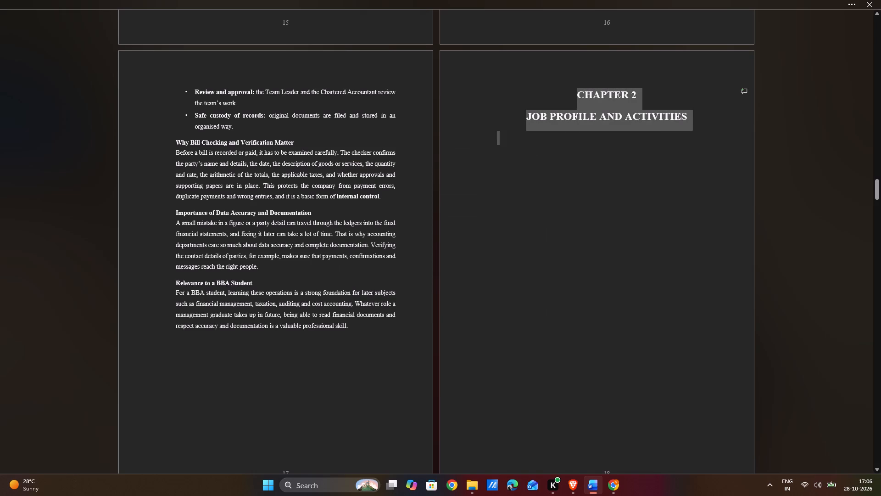
{"action": "left_click_drag", "start_coordinate": [591, 149], "coordinate": [575, 105]}
{"action": "left_click", "coordinate": [561, 92]}
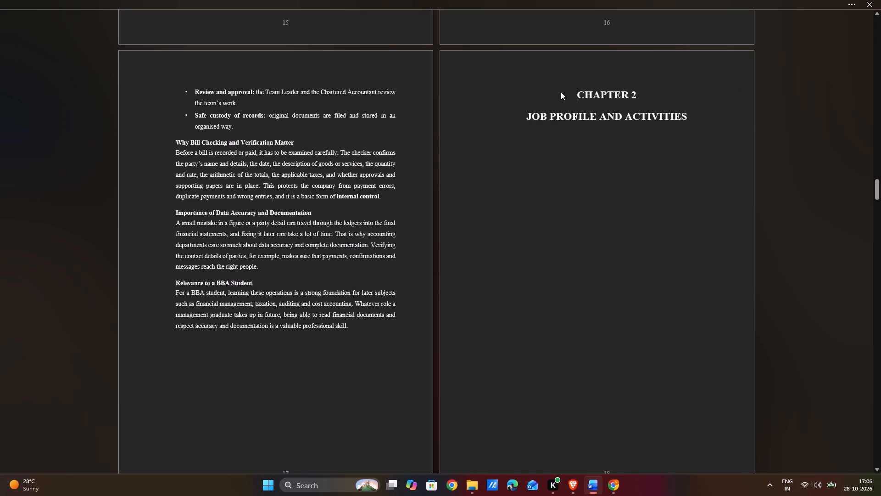
{"action": "key", "text": "Return"}
{"action": "key", "text": "Return"}
{"action": "key", "text": "Return"}
{"action": "key", "text": "Return"}
{"action": "key", "text": "Return"}
{"action": "key", "text": "Return"}
{"action": "key", "text": "Return"}
{"action": "key", "text": "Return"}
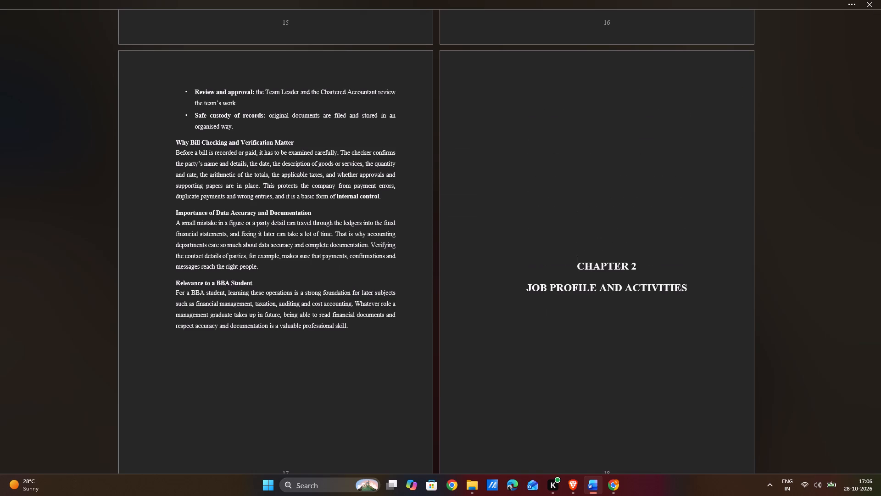
Check the vertical placement of the Chapter 2 title on page 18 against the neighbouring pages.
{"action": "scroll", "coordinate": [561, 92], "scroll_direction": "down", "scroll_amount": 3}
{"action": "scroll", "coordinate": [561, 92], "scroll_direction": "up", "scroll_amount": 1}
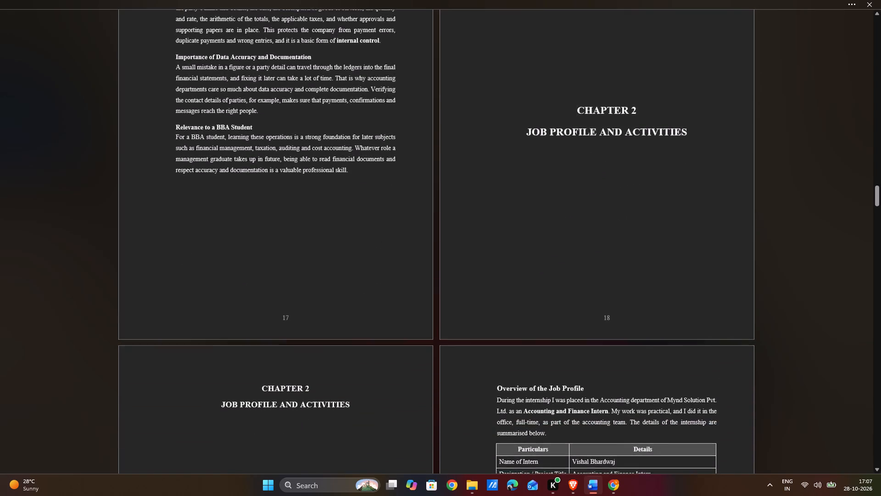
{"action": "scroll", "coordinate": [561, 92], "scroll_direction": "up", "scroll_amount": 1}
{"action": "scroll", "coordinate": [561, 92], "scroll_direction": "down", "scroll_amount": 5, "text": "ctrl"}
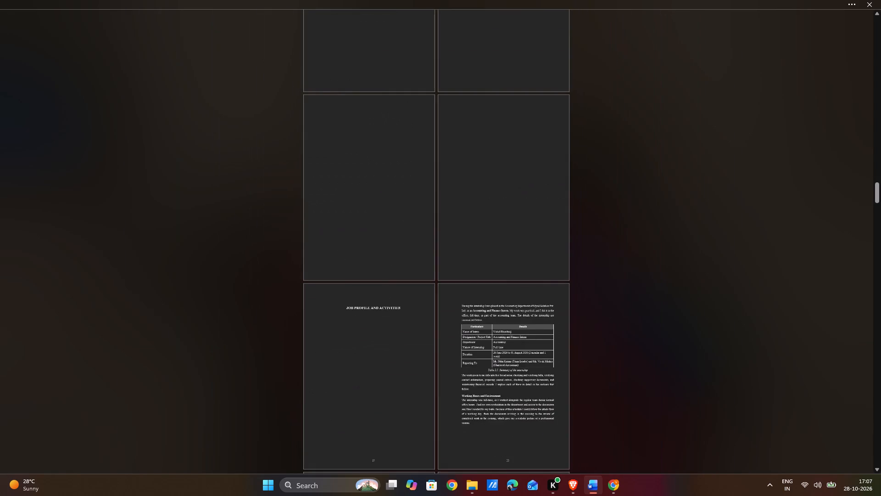
{"action": "scroll", "coordinate": [561, 92], "scroll_direction": "up", "scroll_amount": 9, "text": "ctrl"}
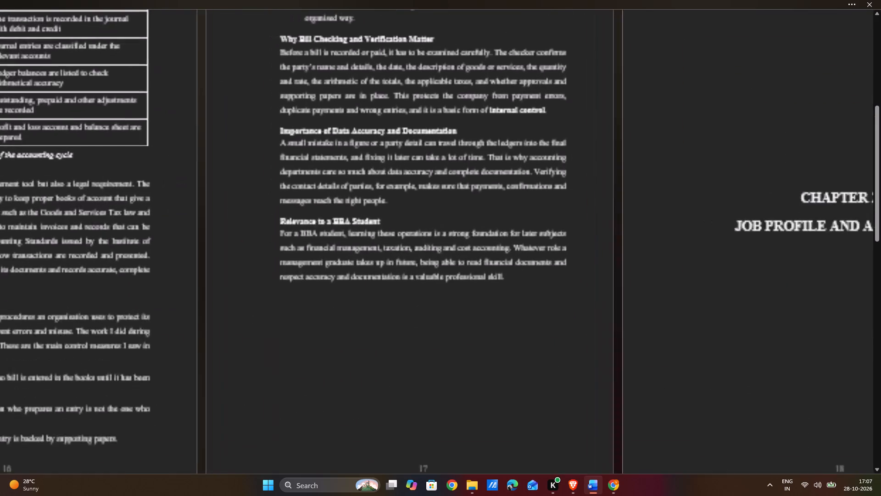
{"action": "scroll", "coordinate": [561, 92], "scroll_direction": "down", "scroll_amount": 4, "text": "ctrl"}
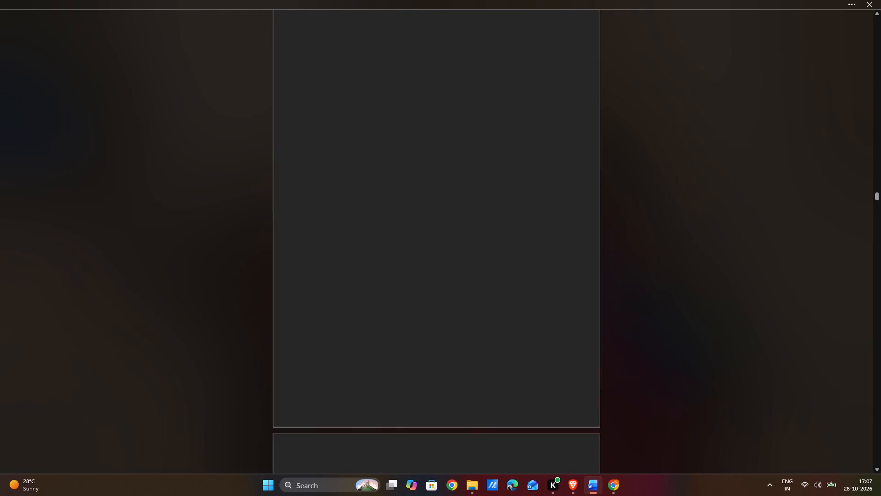
{"action": "scroll", "coordinate": [598, 135], "scroll_direction": "up", "scroll_amount": 2, "text": "ctrl"}
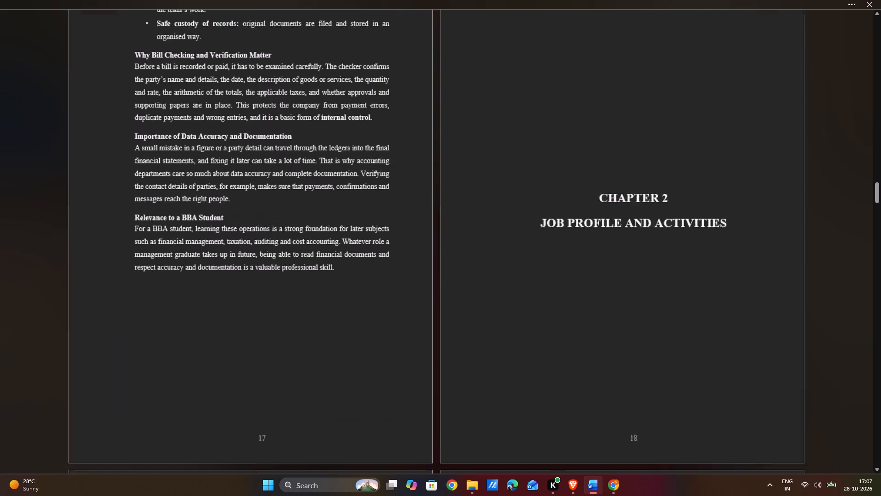
{"action": "scroll", "coordinate": [598, 135], "scroll_direction": "up", "scroll_amount": 4, "text": "ctrl"}
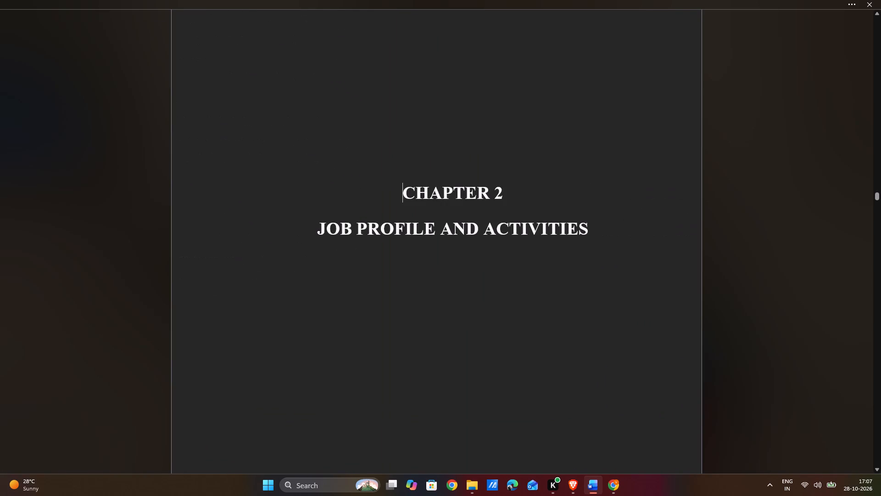
{"action": "scroll", "coordinate": [568, 146], "scroll_direction": "down", "scroll_amount": 8, "text": "ctrl"}
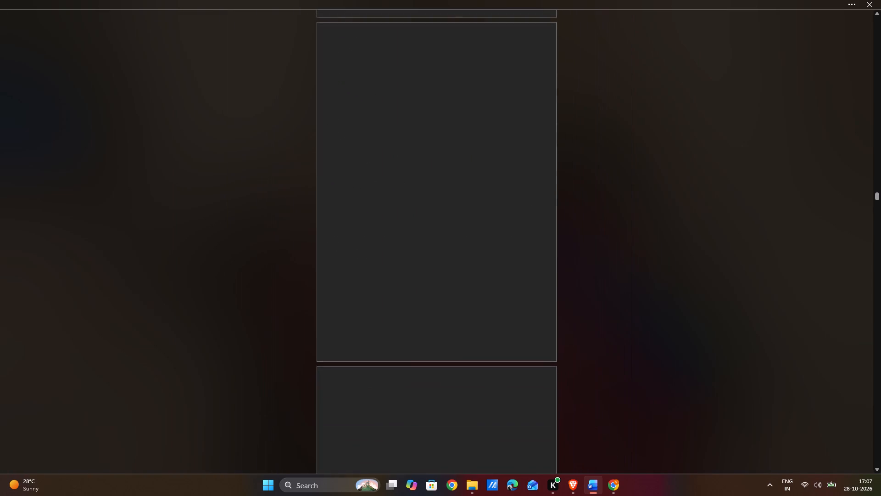
{"action": "scroll", "coordinate": [568, 146], "scroll_direction": "up", "scroll_amount": 3, "text": "ctrl"}
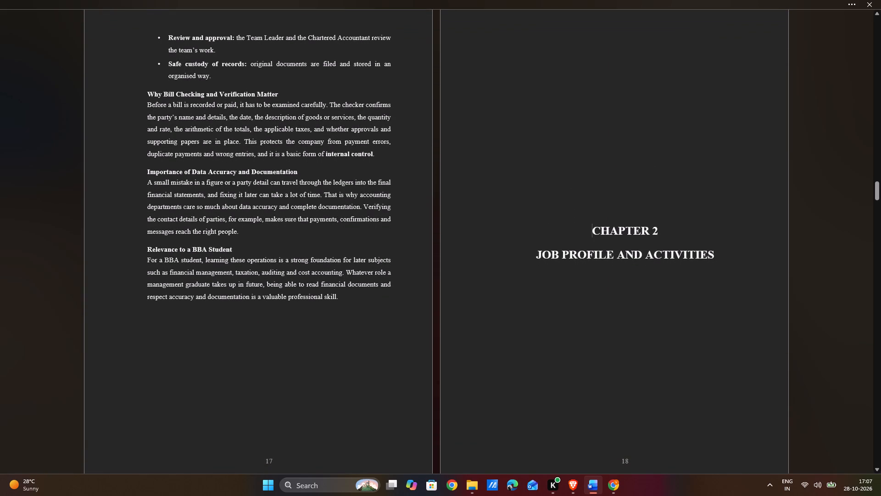
{"action": "scroll", "coordinate": [543, 147], "scroll_direction": "down", "scroll_amount": 2, "text": "ctrl"}
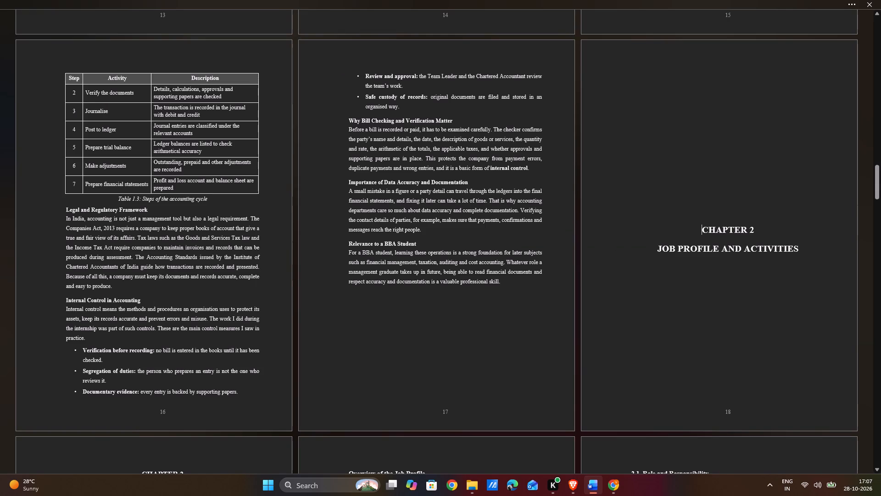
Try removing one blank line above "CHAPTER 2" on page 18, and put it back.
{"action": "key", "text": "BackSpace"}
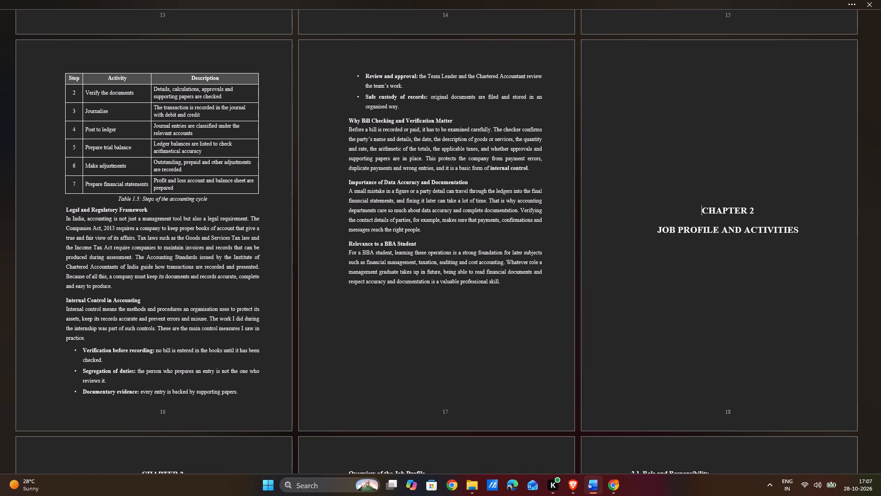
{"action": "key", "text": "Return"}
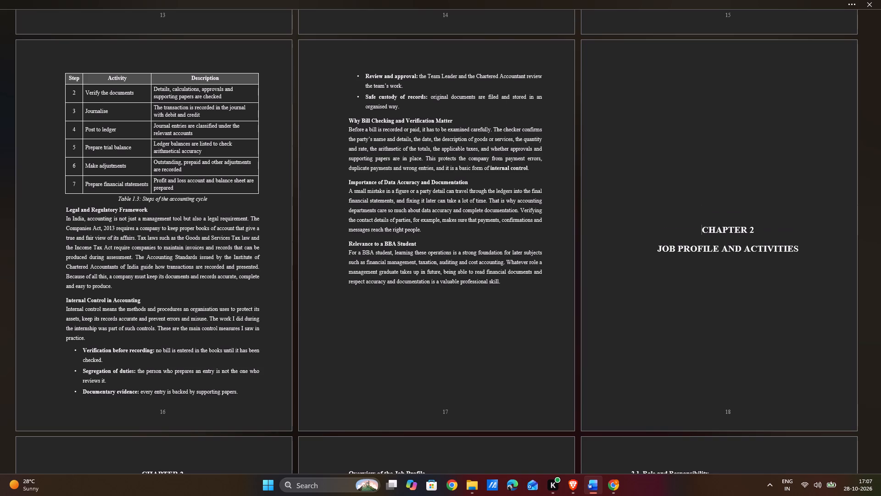
Compare with the Chapter 1 title page and set the line spacing of the Chapter 2 title lines on page 18 to 1.15.
{"action": "scroll", "coordinate": [694, 231], "scroll_direction": "up", "scroll_amount": 9}
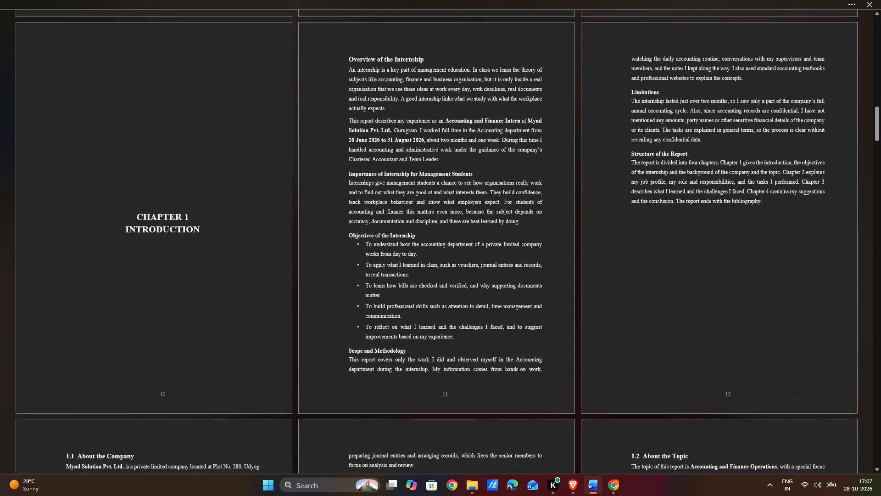
{"action": "scroll", "coordinate": [694, 231], "scroll_direction": "down", "scroll_amount": 3}
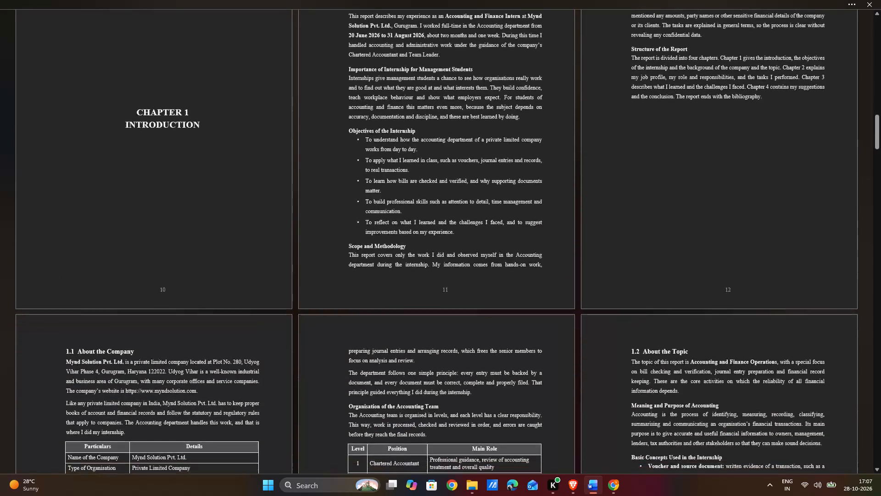
{"action": "scroll", "coordinate": [694, 231], "scroll_direction": "down", "scroll_amount": 5}
{"action": "scroll", "coordinate": [694, 231], "scroll_direction": "up", "scroll_amount": 2}
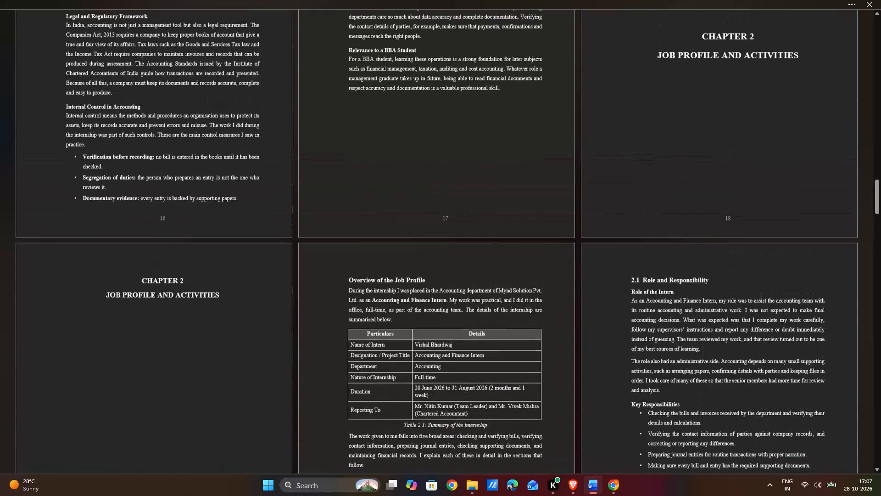
{"action": "scroll", "coordinate": [694, 231], "scroll_direction": "up", "scroll_amount": 1}
{"action": "left_click", "coordinate": [697, 105]}
{"action": "left_click_drag", "start_coordinate": [697, 105], "coordinate": [725, 122]}
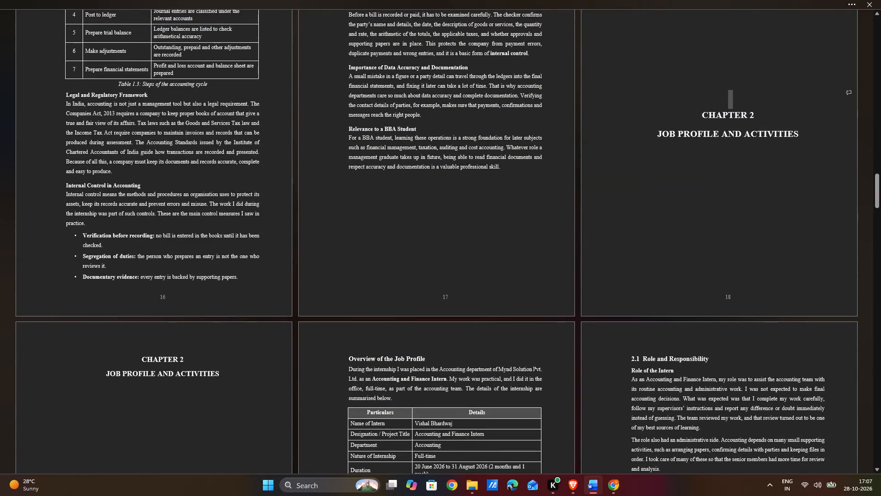
{"action": "left_click_drag", "start_coordinate": [725, 122], "coordinate": [778, 141]}
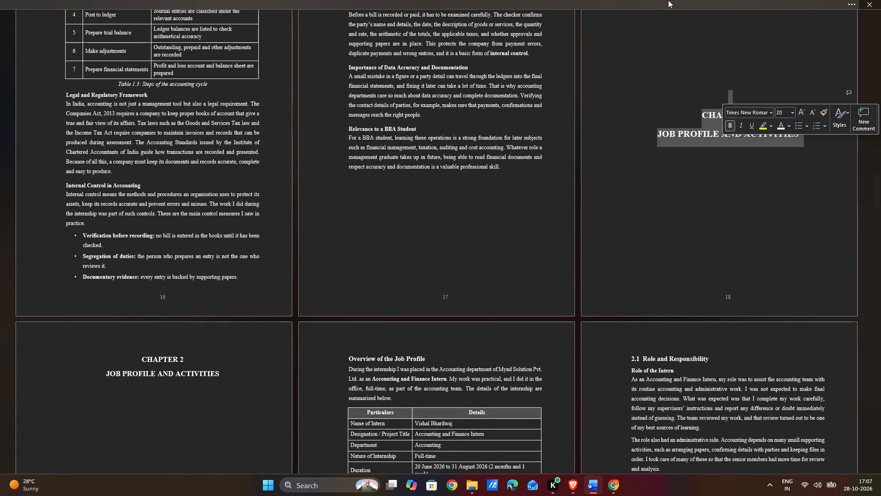
{"action": "left_click", "coordinate": [597, 0]}
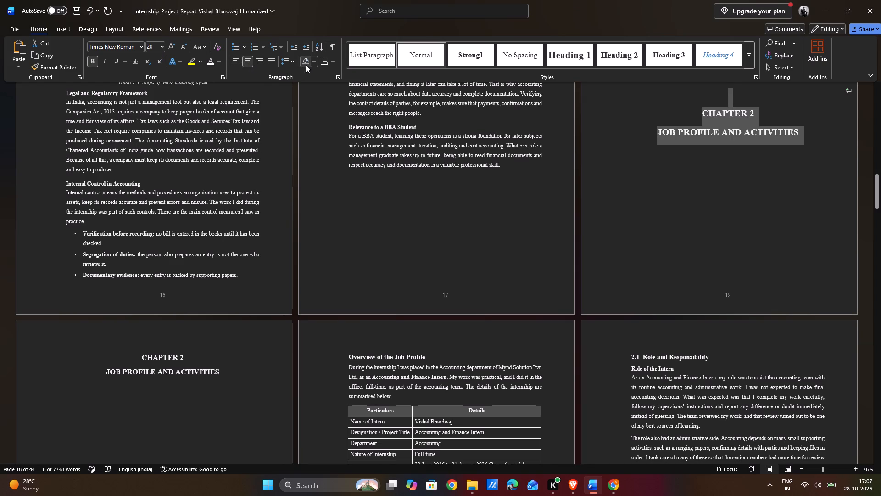
{"action": "left_click", "coordinate": [293, 62]}
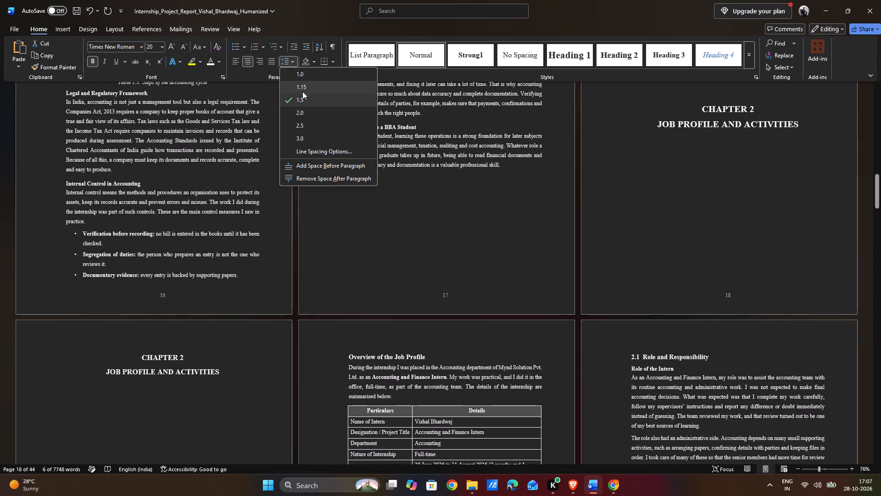
{"action": "left_click", "coordinate": [302, 87]}
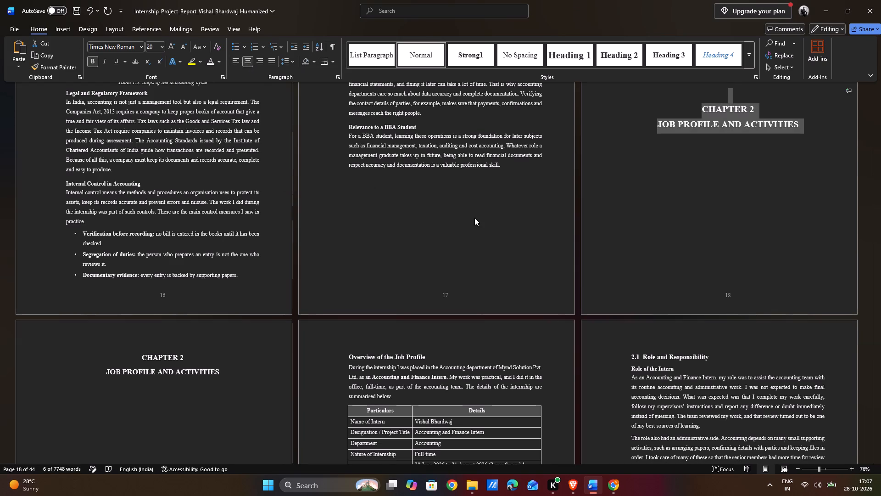
{"action": "left_click", "coordinate": [667, 225]}
Insert a blank page after the closing paragraph of Chapter 2 on page 29, ahead of the original Chapter 3 heading.
{"action": "scroll", "coordinate": [667, 225], "scroll_direction": "up", "scroll_amount": 4}
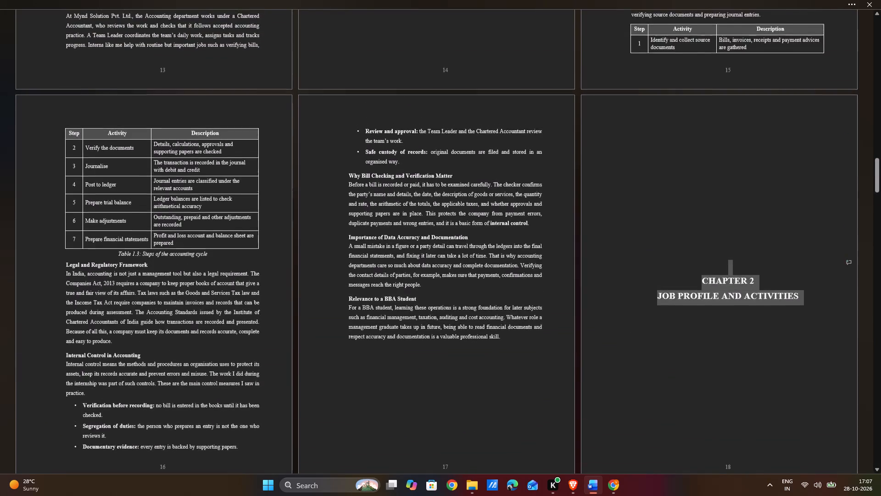
{"action": "scroll", "coordinate": [667, 225], "scroll_direction": "down", "scroll_amount": 8}
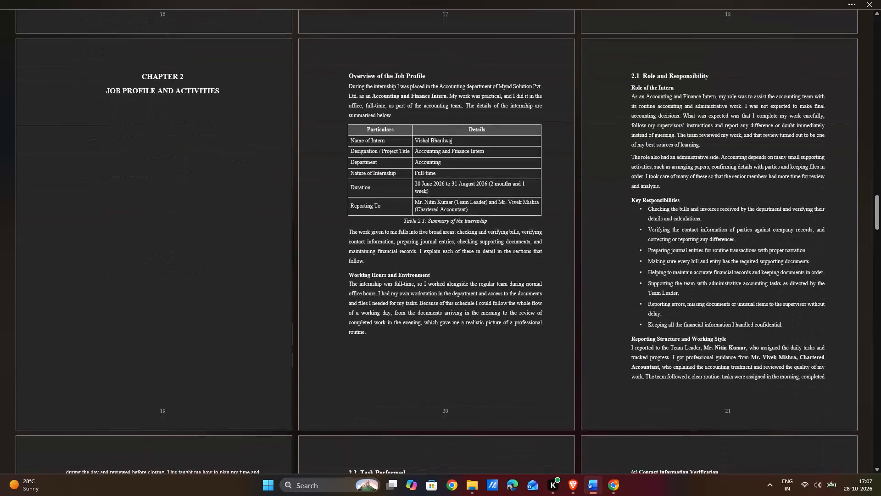
{"action": "scroll", "coordinate": [667, 225], "scroll_direction": "down", "scroll_amount": 12}
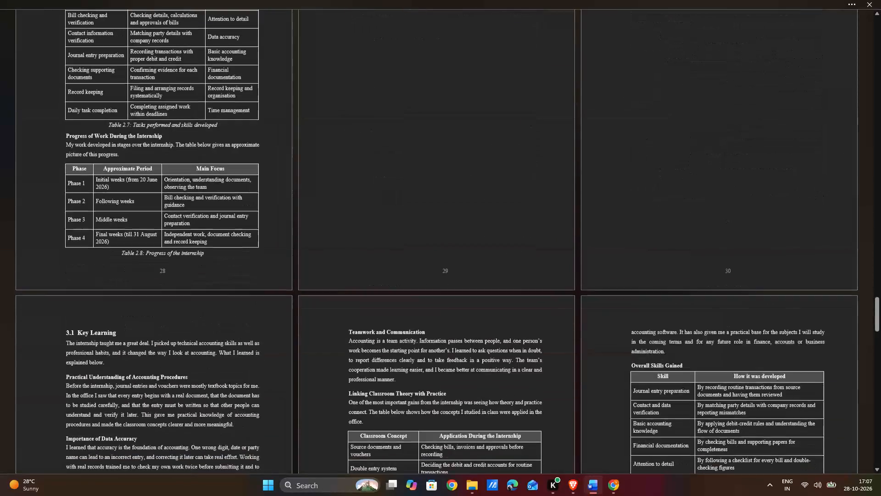
{"action": "scroll", "coordinate": [667, 225], "scroll_direction": "up", "scroll_amount": 3}
{"action": "scroll", "coordinate": [667, 225], "scroll_direction": "down", "scroll_amount": 1}
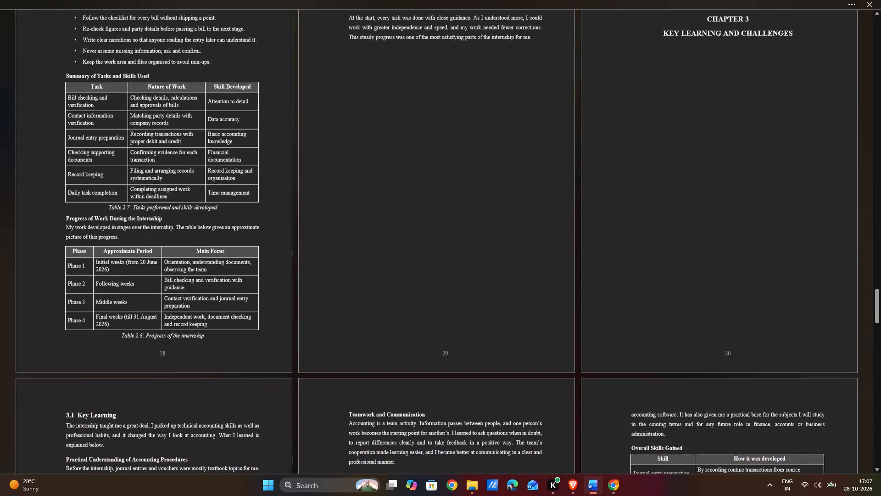
{"action": "scroll", "coordinate": [667, 225], "scroll_direction": "up", "scroll_amount": 2}
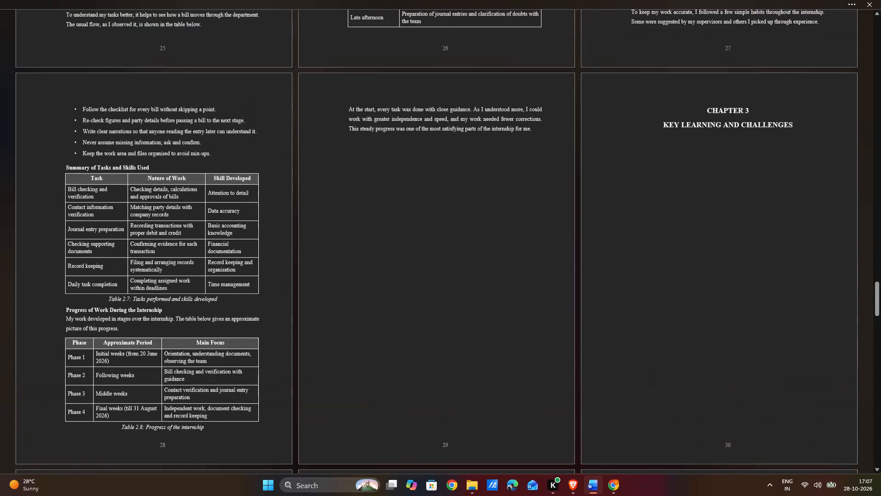
{"action": "scroll", "coordinate": [667, 225], "scroll_direction": "down", "scroll_amount": 1}
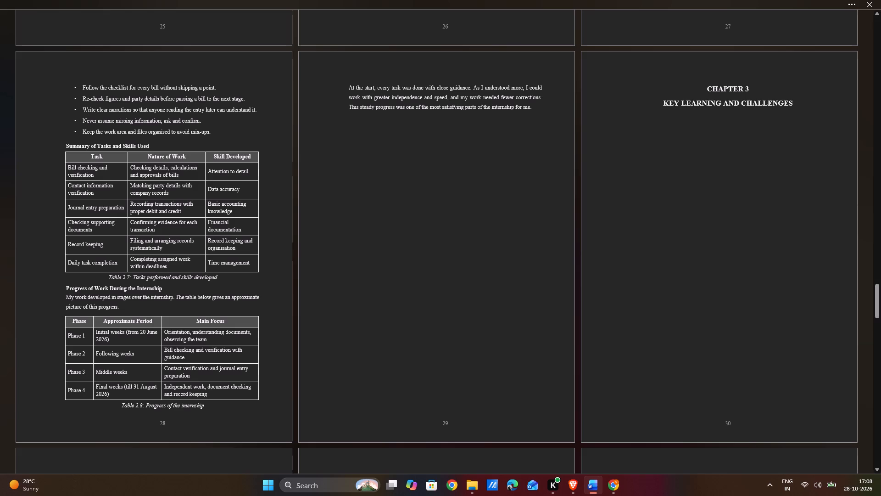
{"action": "left_click", "coordinate": [551, 107]}
{"action": "left_click", "coordinate": [505, 0]}
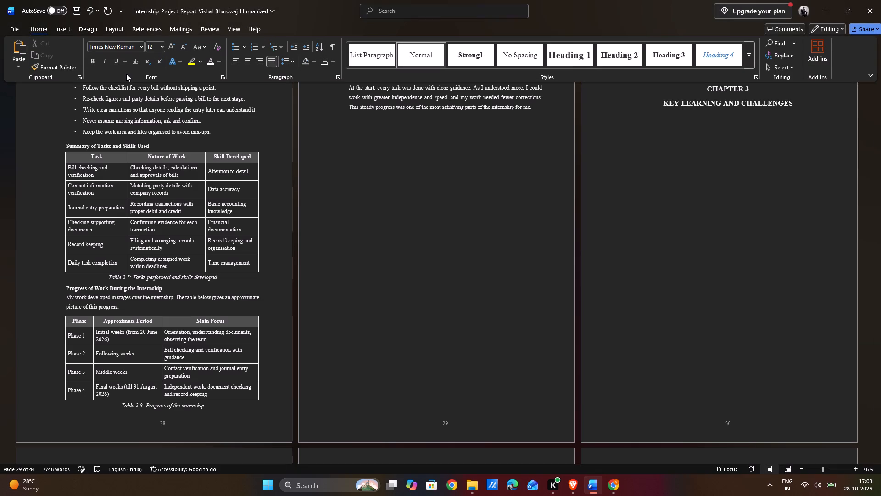
{"action": "left_click", "coordinate": [65, 28]}
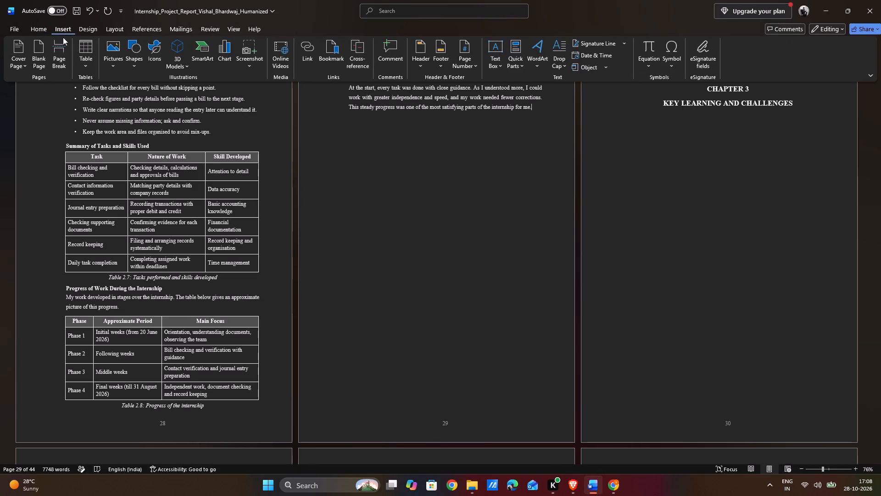
{"action": "left_click", "coordinate": [36, 61]}
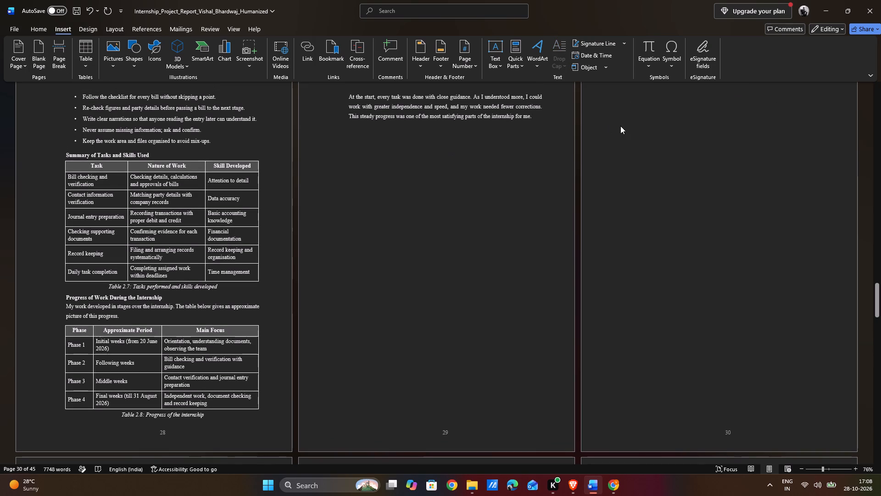
{"action": "left_click", "coordinate": [608, 0]}
Enter "CHAPTER 3" at the top of the new blank page 30 and start a new line below it.
{"action": "type", "text": "CHAPTER"}
{"action": "key", "text": "space"}
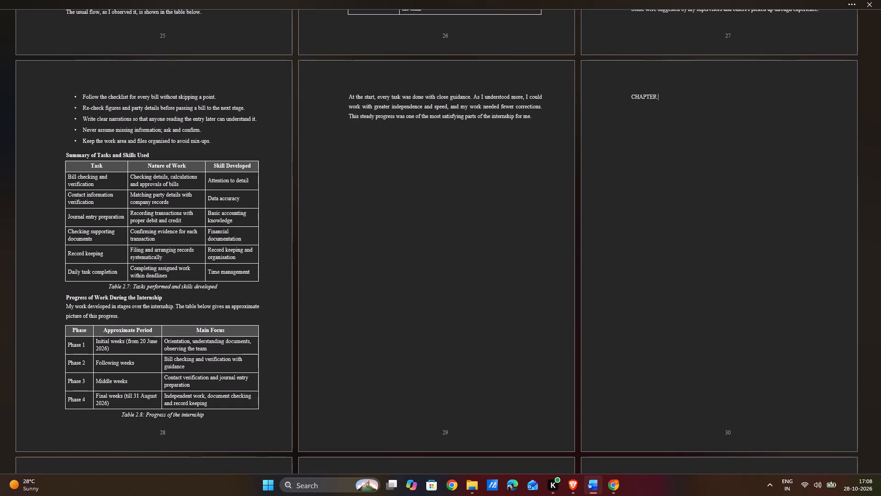
{"action": "type", "text": "3"}
{"action": "key", "text": "space"}
{"action": "key", "text": "Return"}
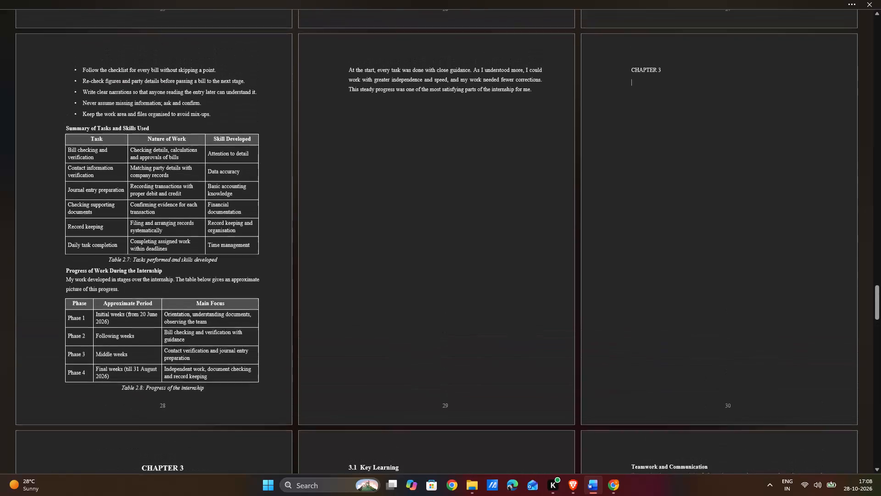
Enter the chapter title "KEY LEARNING AND CHALLENGES" below "CHAPTER 3" on page 30.
{"action": "type", "text": "KEY"}
{"action": "key", "text": "space"}
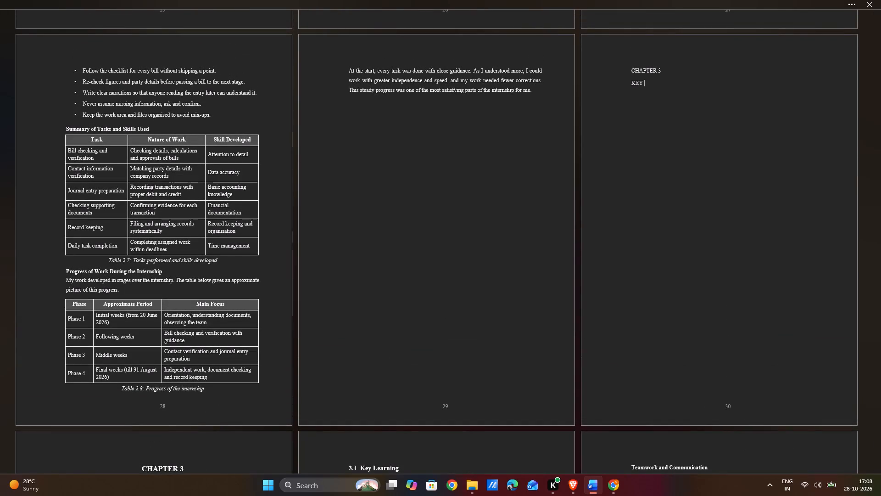
{"action": "type", "text": "LE"}
{"action": "type", "text": "ARNING"}
{"action": "key", "text": "space"}
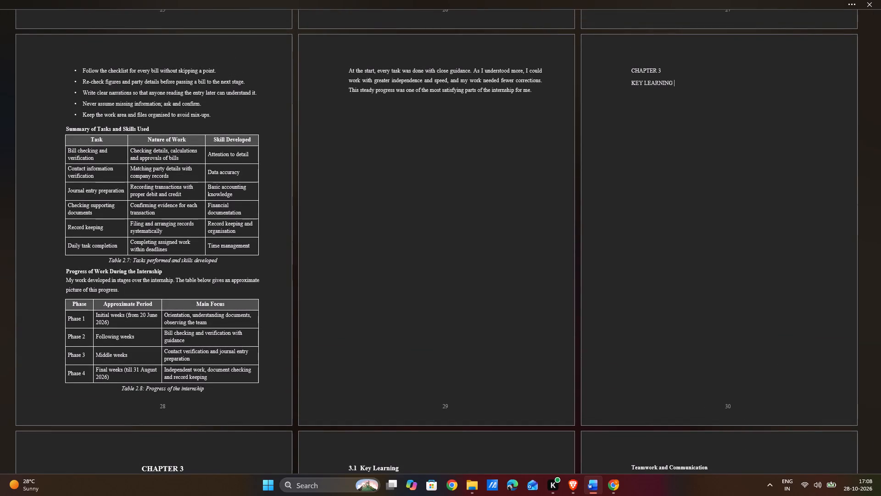
{"action": "type", "text": "AND CHALLENGES"}
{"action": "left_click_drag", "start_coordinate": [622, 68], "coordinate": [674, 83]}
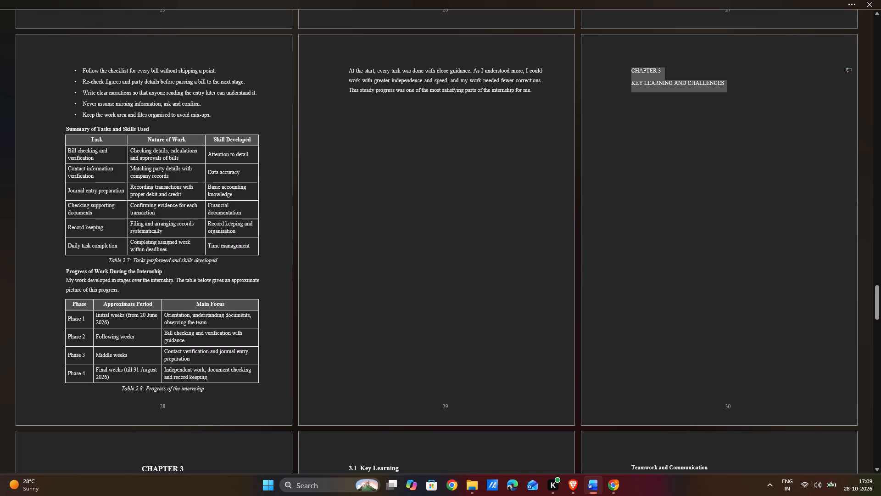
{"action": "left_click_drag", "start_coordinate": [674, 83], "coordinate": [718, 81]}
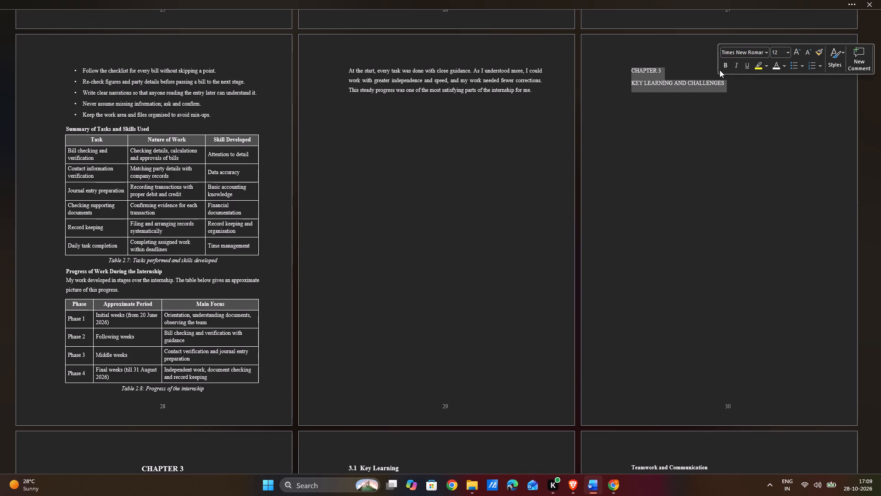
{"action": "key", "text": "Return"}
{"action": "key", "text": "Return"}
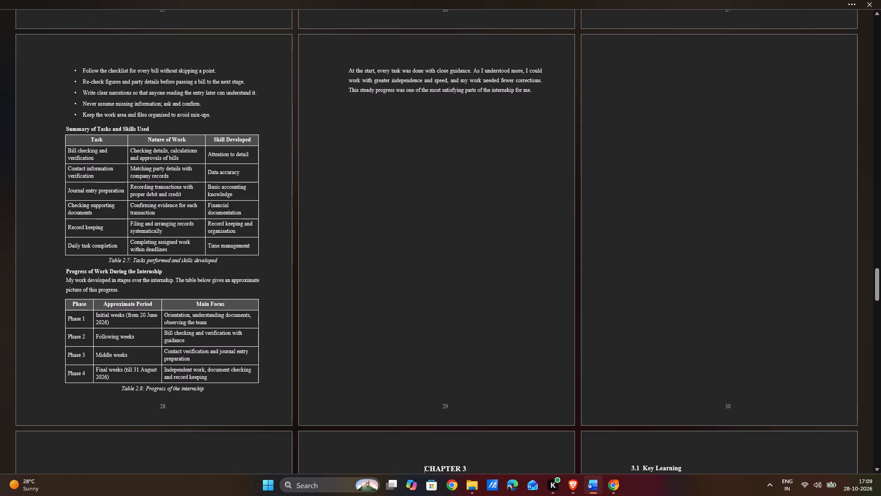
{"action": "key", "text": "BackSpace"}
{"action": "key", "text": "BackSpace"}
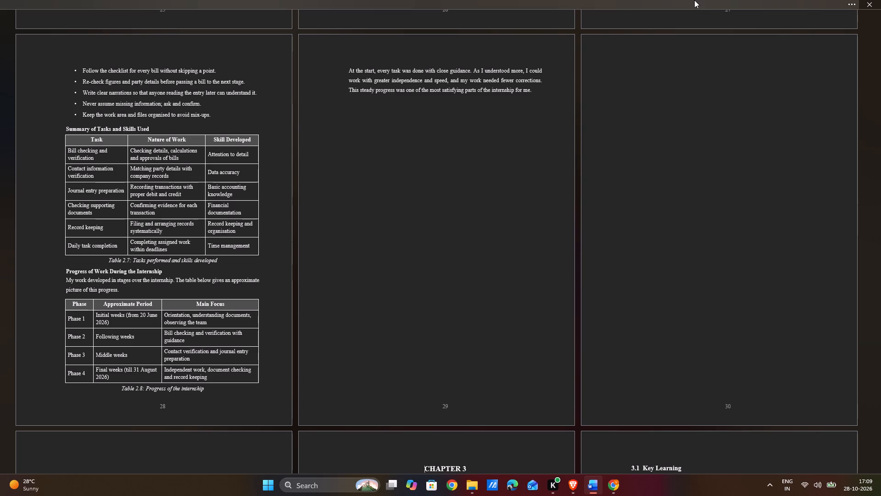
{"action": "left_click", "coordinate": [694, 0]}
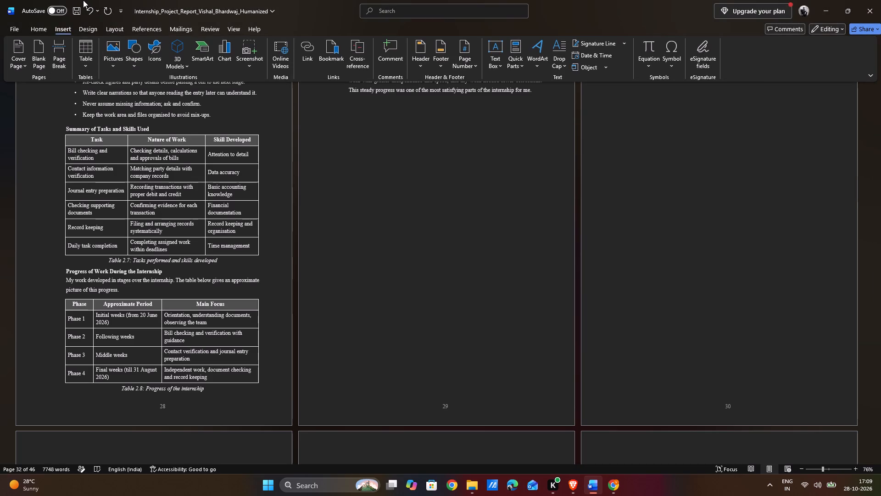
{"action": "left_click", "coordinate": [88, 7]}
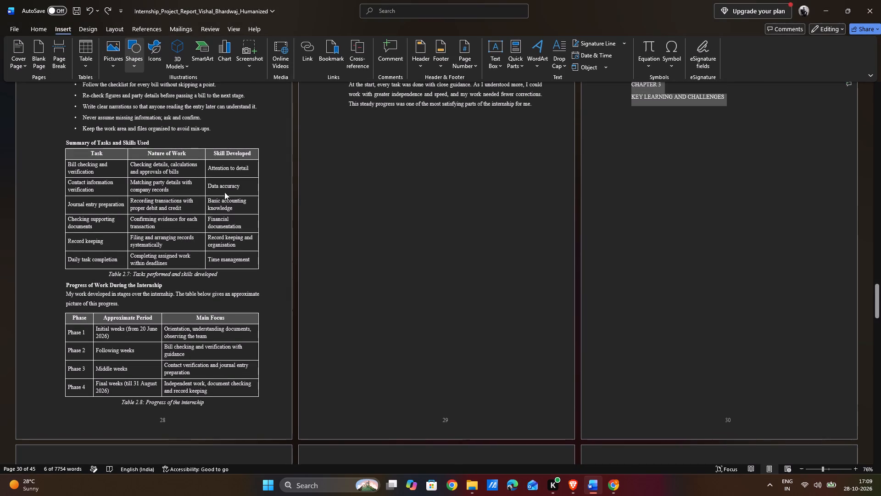
Format both Chapter 3 title lines on page 30 in bold at font size 20.
{"action": "scroll", "coordinate": [237, 217], "scroll_direction": "down", "scroll_amount": 4}
{"action": "scroll", "coordinate": [237, 217], "scroll_direction": "up", "scroll_amount": 5}
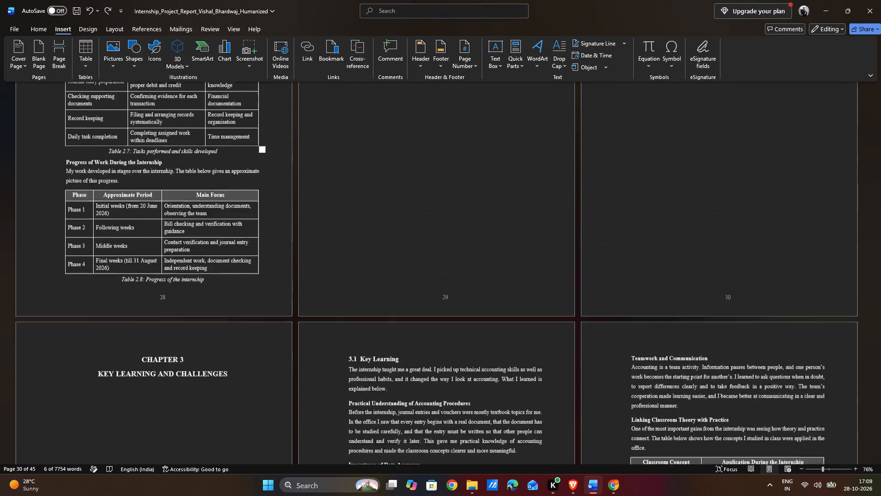
{"action": "scroll", "coordinate": [527, 231], "scroll_direction": "up", "scroll_amount": 2}
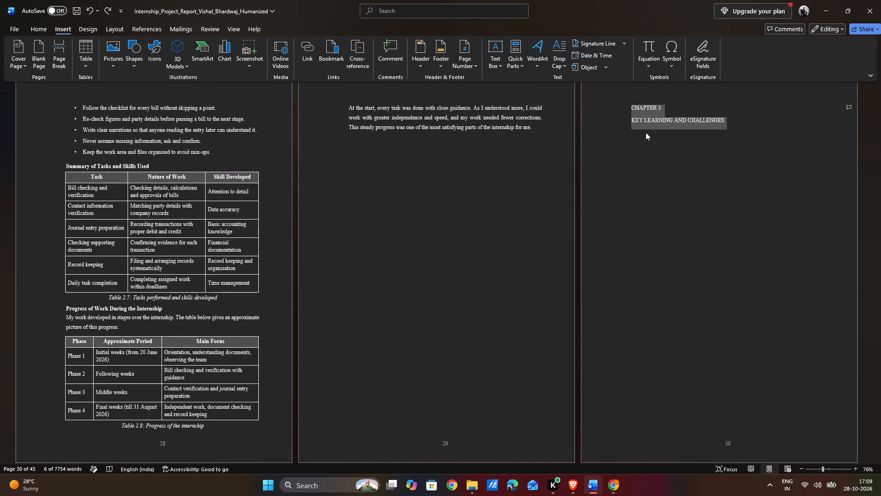
{"action": "left_click", "coordinate": [647, 115]}
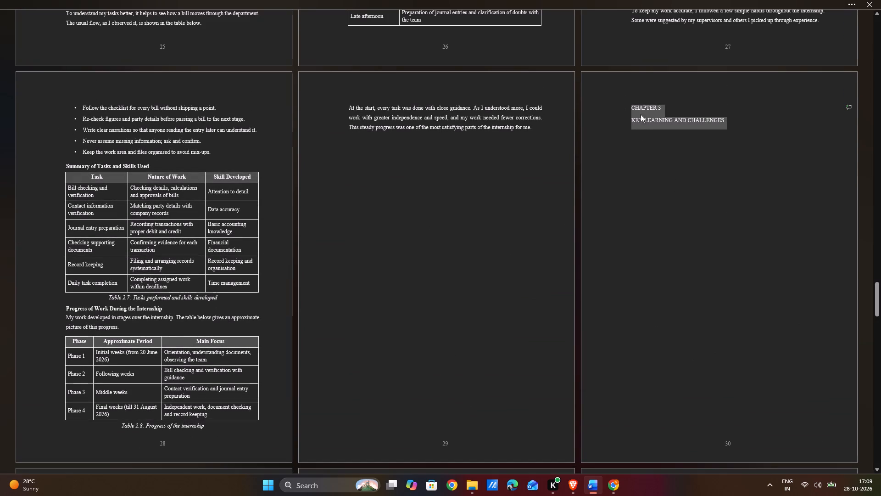
{"action": "double_click", "coordinate": [625, 106]}
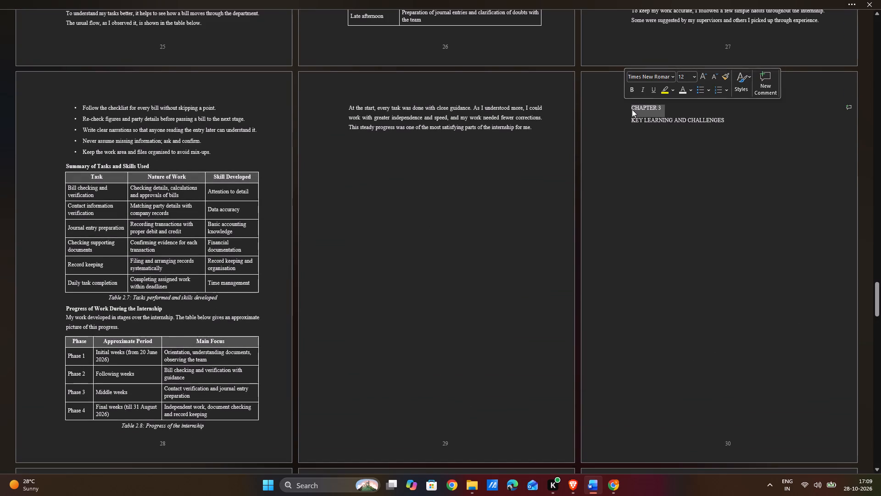
{"action": "left_click", "coordinate": [632, 109]}
{"action": "left_click_drag", "start_coordinate": [630, 107], "coordinate": [732, 122]}
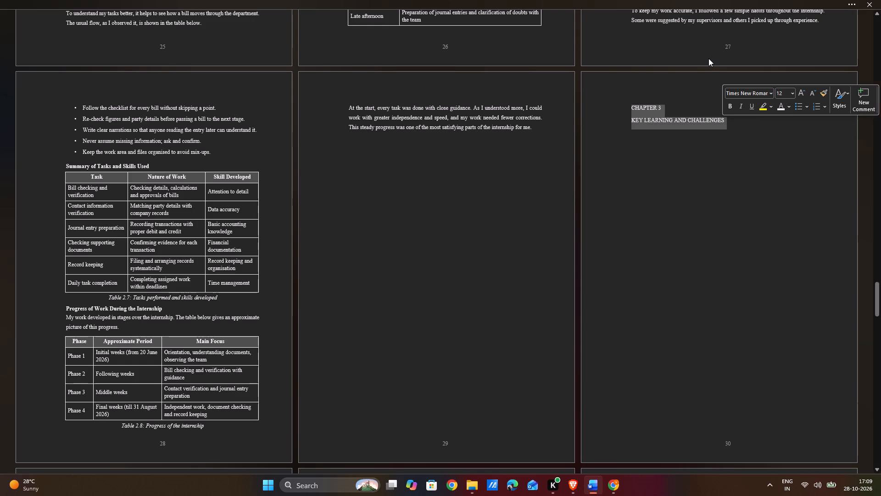
{"action": "left_click", "coordinate": [758, 90]}
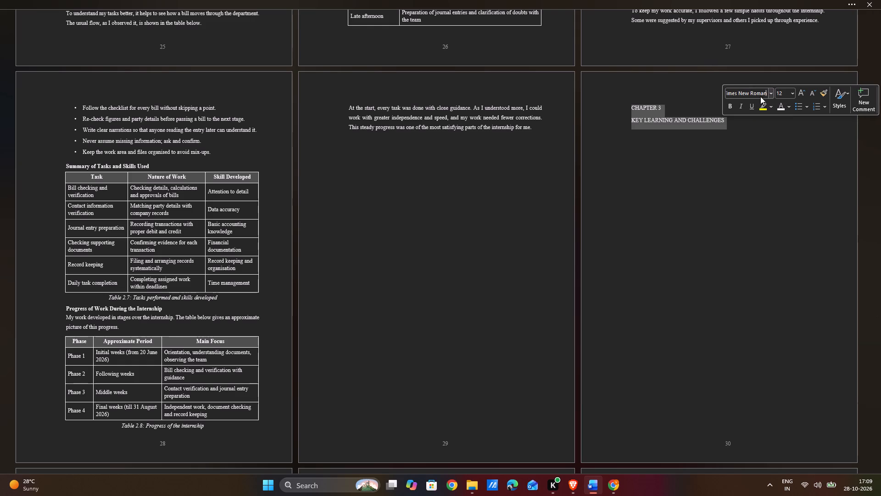
{"action": "left_click", "coordinate": [769, 95]}
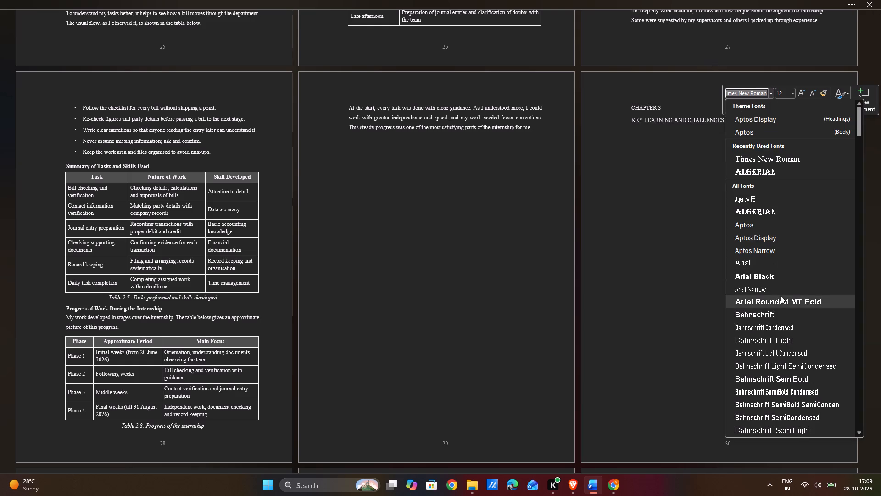
{"action": "left_click", "coordinate": [793, 89]}
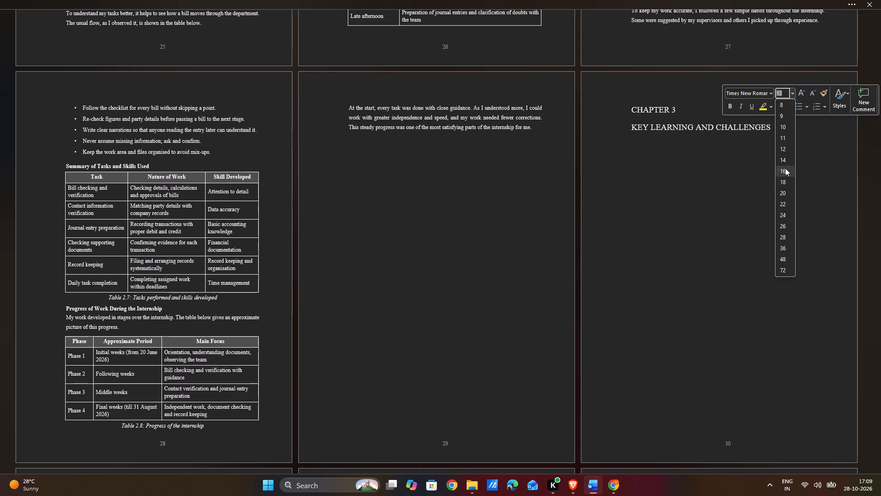
{"action": "left_click", "coordinate": [787, 188]}
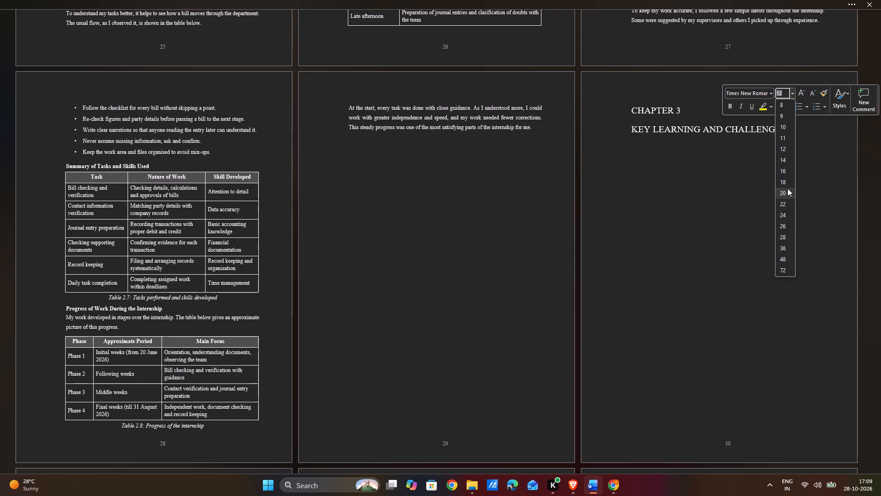
{"action": "left_click", "coordinate": [727, 102]}
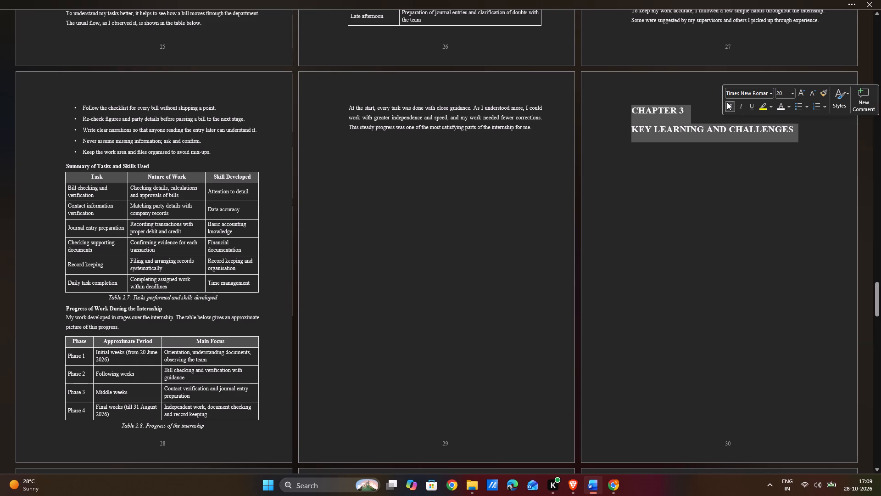
Centre both Chapter 3 title lines on page 30 and tighten their line spacing.
{"action": "left_click", "coordinate": [499, 3]}
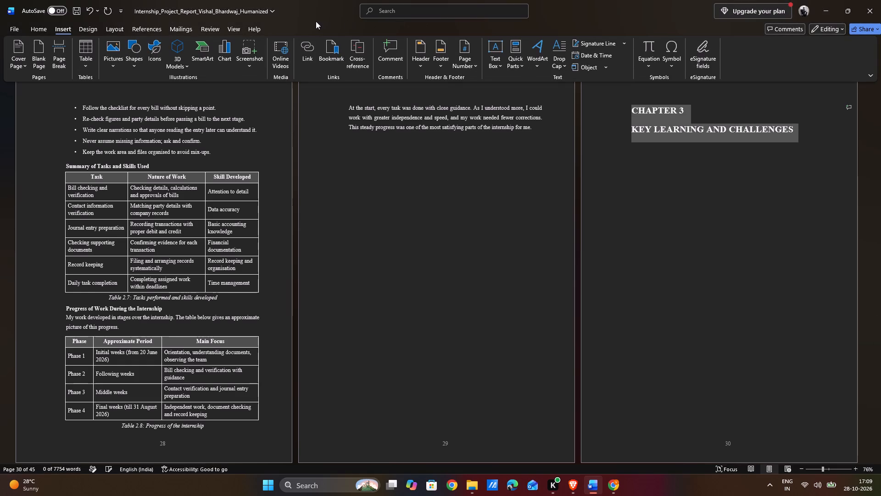
{"action": "left_click", "coordinate": [36, 25]}
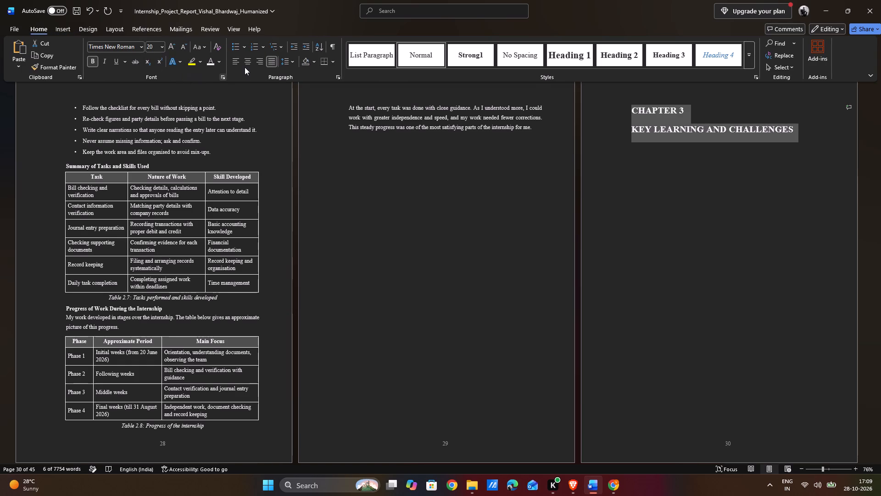
{"action": "left_click", "coordinate": [246, 62]}
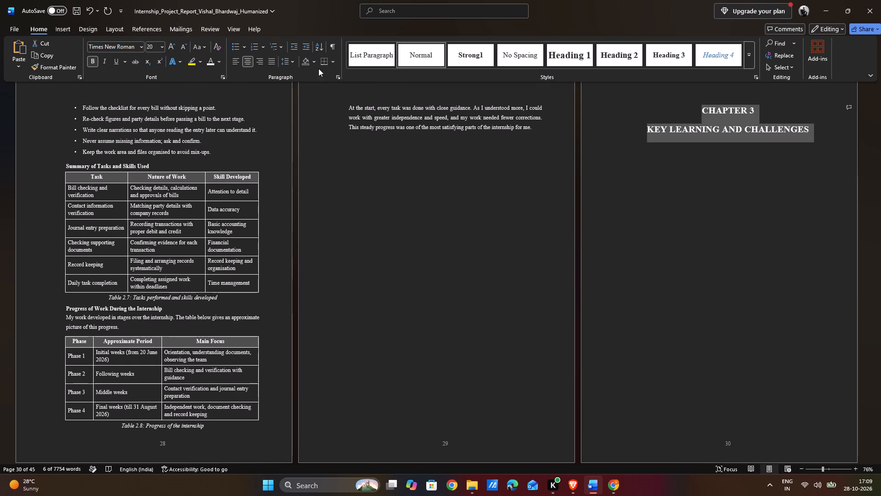
{"action": "left_click", "coordinate": [293, 62]}
{"action": "left_click", "coordinate": [314, 85]}
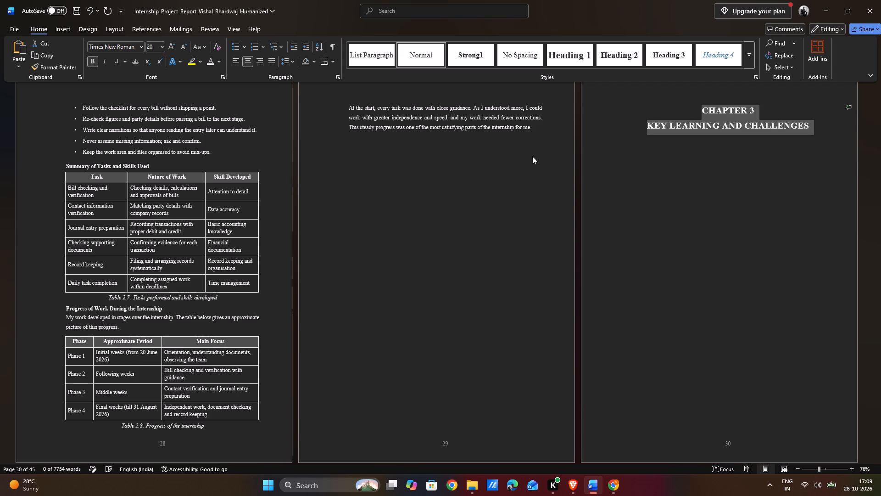
Move the Chapter 3 title down to the middle of page 30 by adding ten blank lines above "CHAPTER 3".
{"action": "left_click", "coordinate": [637, 192]}
{"action": "scroll", "coordinate": [637, 192], "scroll_direction": "up", "scroll_amount": 1}
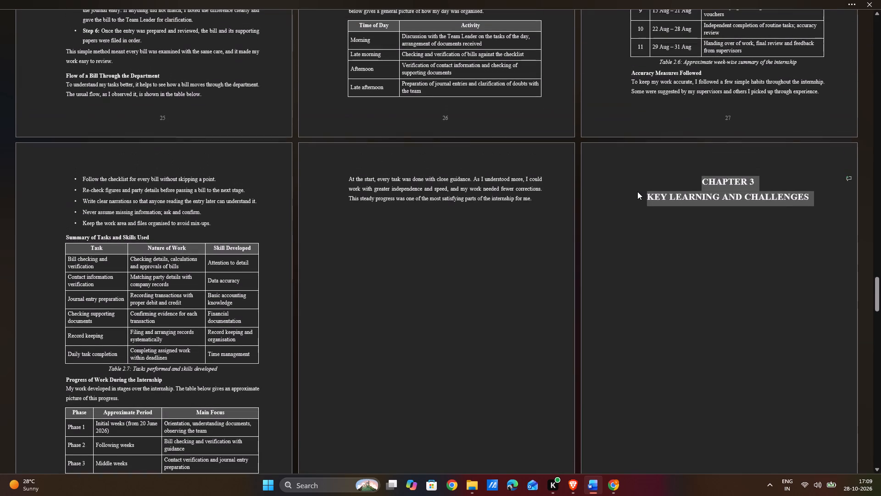
{"action": "left_click", "coordinate": [637, 192]}
{"action": "left_click", "coordinate": [691, 181]}
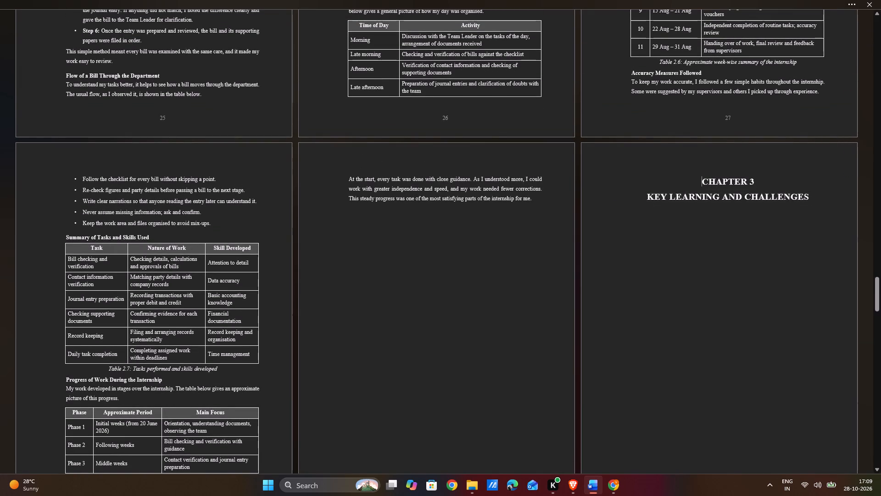
{"action": "key", "text": "Return"}
{"action": "key", "text": "Return"}
{"action": "key", "text": "Return"}
{"action": "key", "text": "Return"}
{"action": "key", "text": "Return"}
{"action": "key", "text": "Return"}
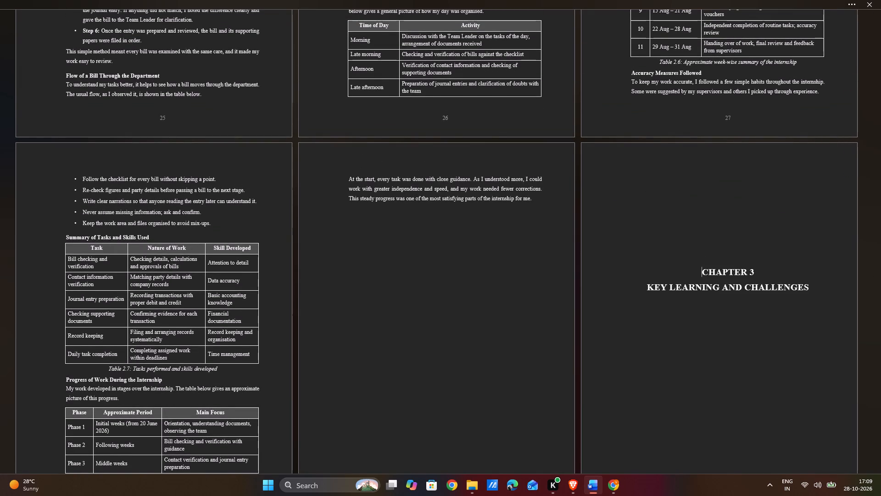
{"action": "scroll", "coordinate": [691, 181], "scroll_direction": "down", "scroll_amount": 2}
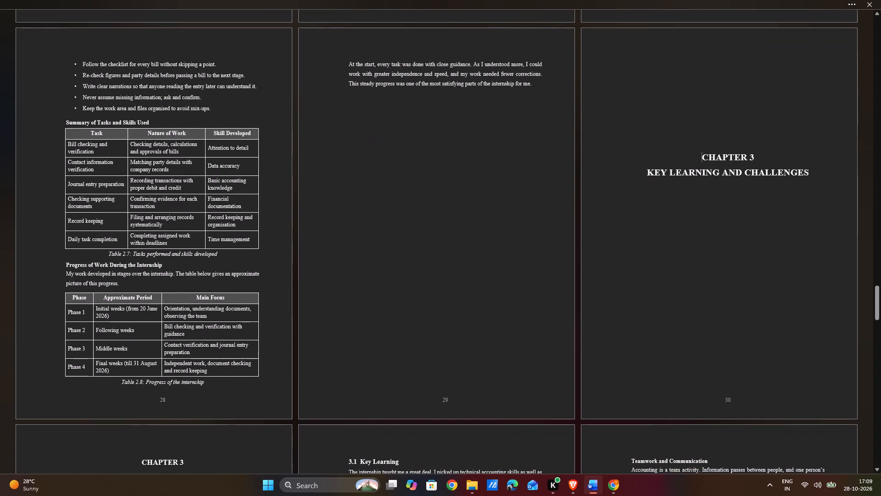
{"action": "key", "text": "Return"}
{"action": "key", "text": "Return"}
{"action": "key", "text": "Return"}
{"action": "key", "text": "Return"}
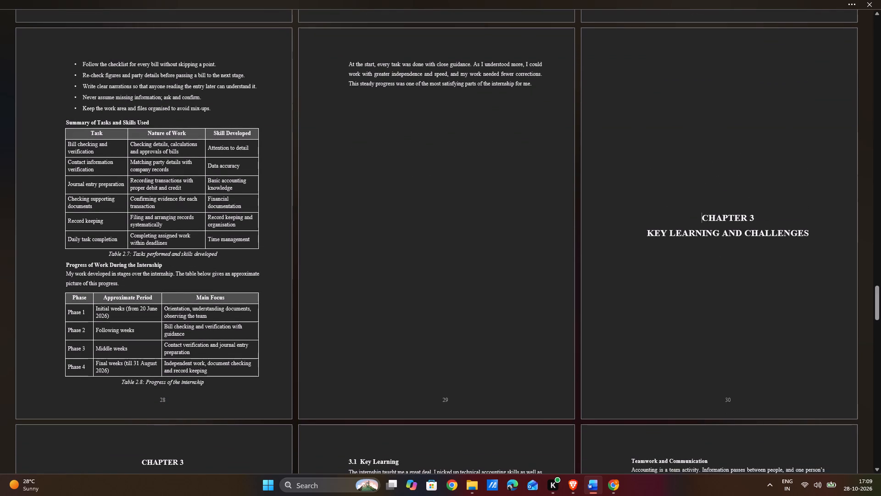
{"action": "key", "text": "8"}
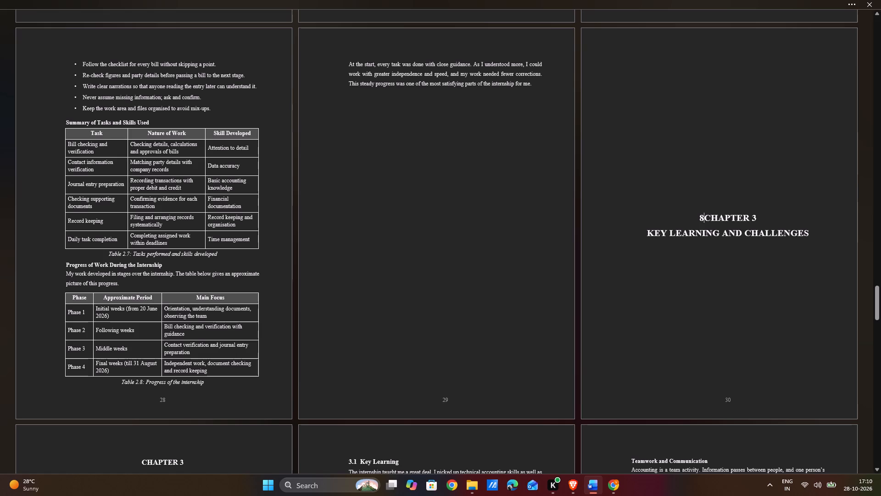
{"action": "key", "text": "BackSpace"}
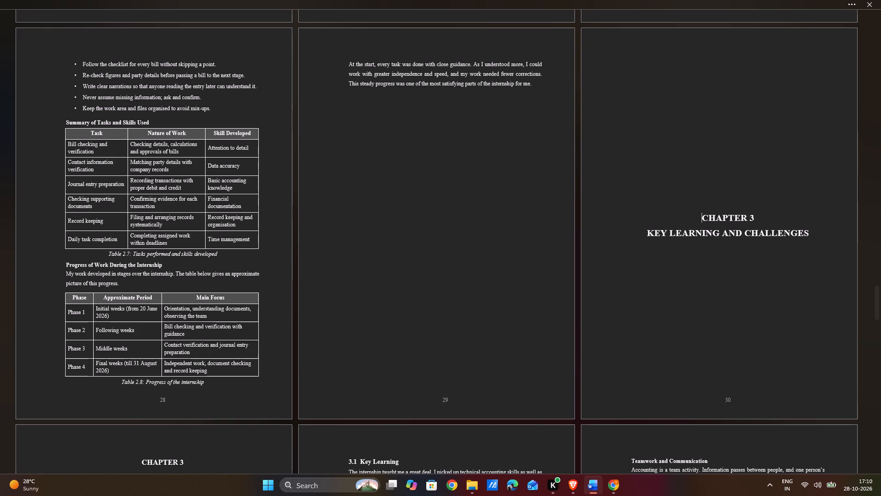
Insert a blank page after the closing paragraph of Chapter 3 on page 36, ahead of the existing Chapter 4 heading page.
{"action": "scroll", "coordinate": [671, 212], "scroll_direction": "down", "scroll_amount": 3}
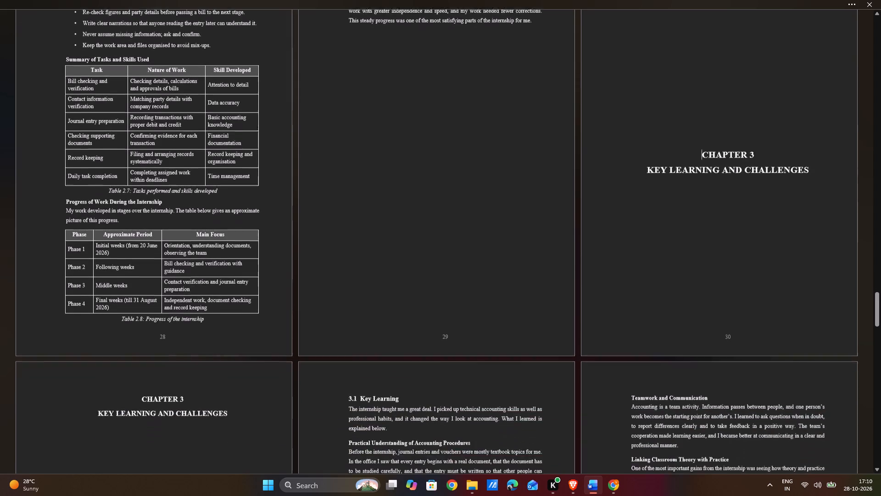
{"action": "scroll", "coordinate": [671, 212], "scroll_direction": "down", "scroll_amount": 7}
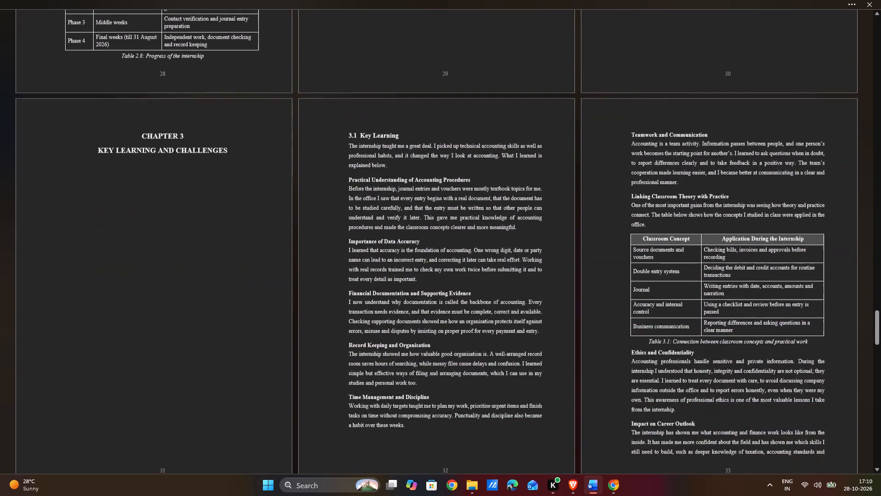
{"action": "scroll", "coordinate": [671, 212], "scroll_direction": "down", "scroll_amount": 7}
{"action": "scroll", "coordinate": [671, 212], "scroll_direction": "up", "scroll_amount": 4}
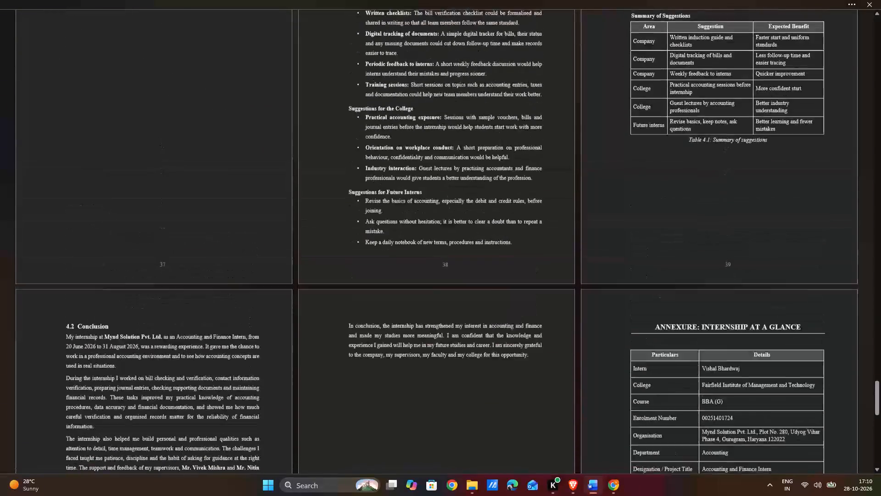
{"action": "scroll", "coordinate": [671, 212], "scroll_direction": "up", "scroll_amount": 1}
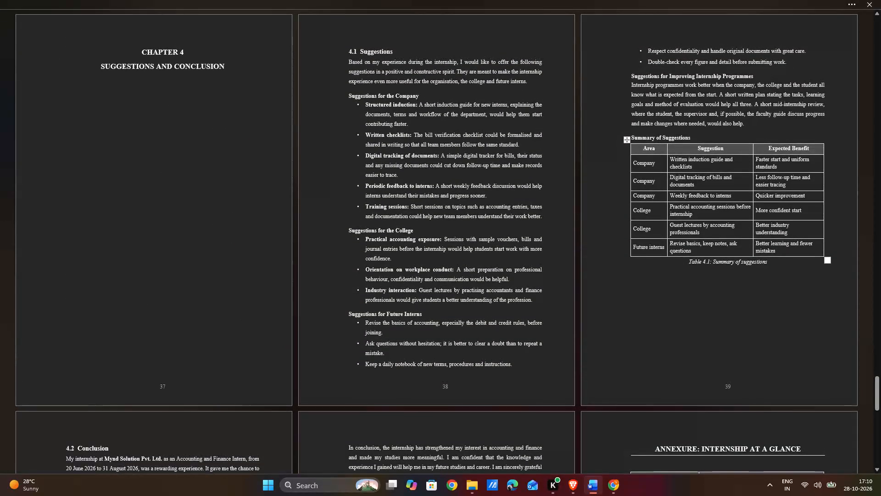
{"action": "scroll", "coordinate": [252, 181], "scroll_direction": "up", "scroll_amount": 1}
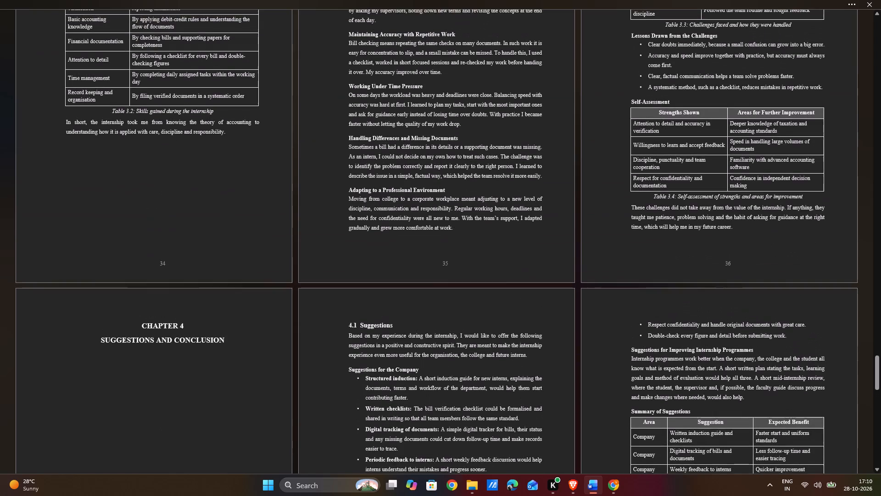
{"action": "scroll", "coordinate": [252, 181], "scroll_direction": "up", "scroll_amount": 1}
{"action": "scroll", "coordinate": [256, 280], "scroll_direction": "down", "scroll_amount": 2}
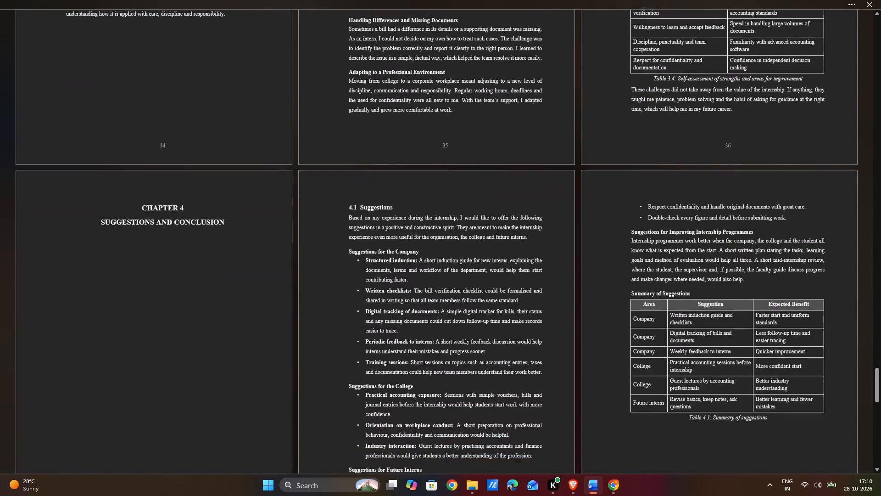
{"action": "scroll", "coordinate": [256, 280], "scroll_direction": "down", "scroll_amount": 2}
{"action": "left_click", "coordinate": [269, 141]}
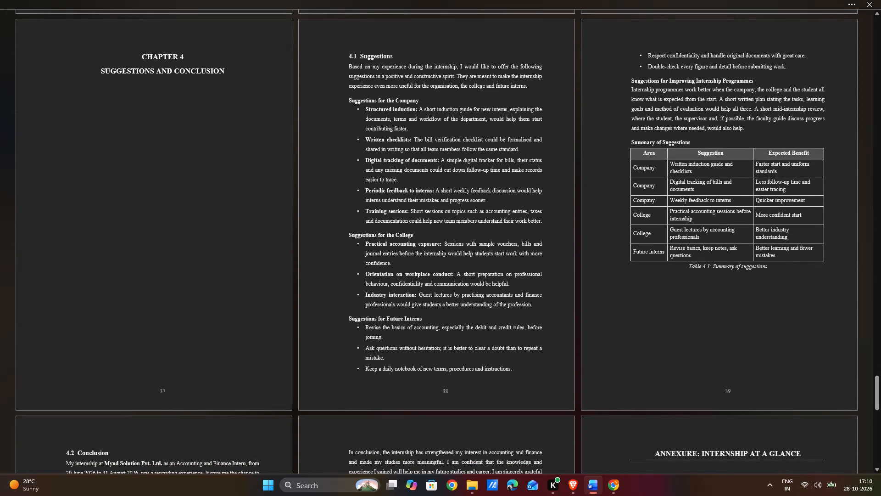
{"action": "left_click", "coordinate": [261, 34]}
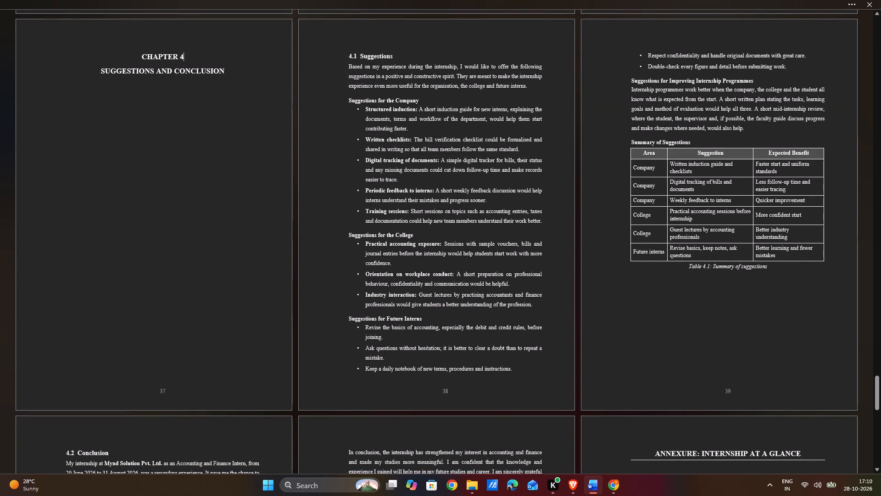
{"action": "left_click", "coordinate": [251, 69]}
{"action": "scroll", "coordinate": [387, 117], "scroll_direction": "up", "scroll_amount": 3}
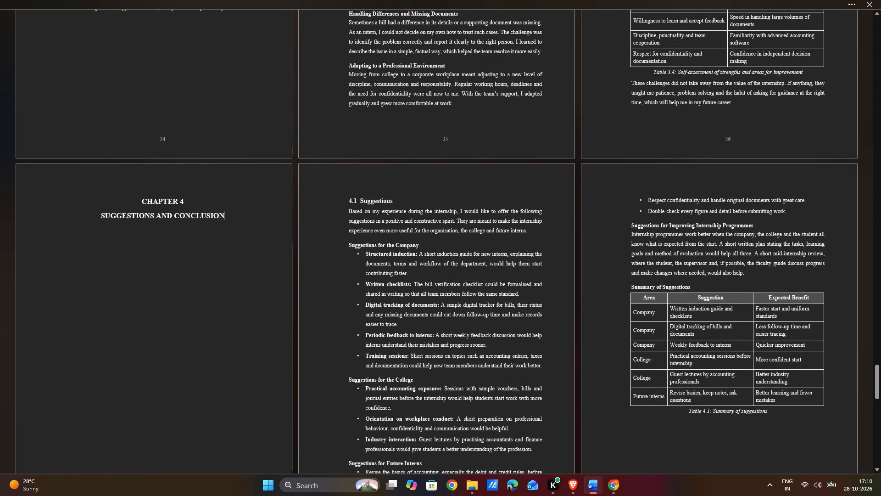
{"action": "left_click", "coordinate": [738, 107]}
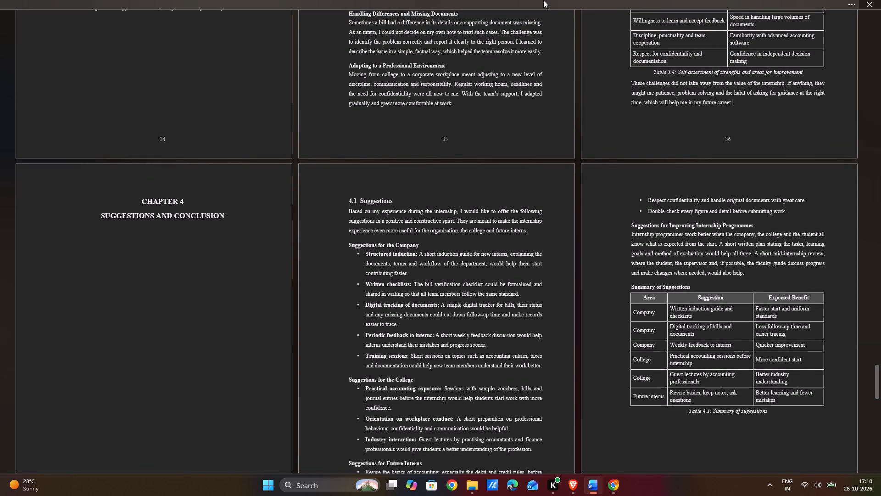
{"action": "left_click", "coordinate": [543, 0]}
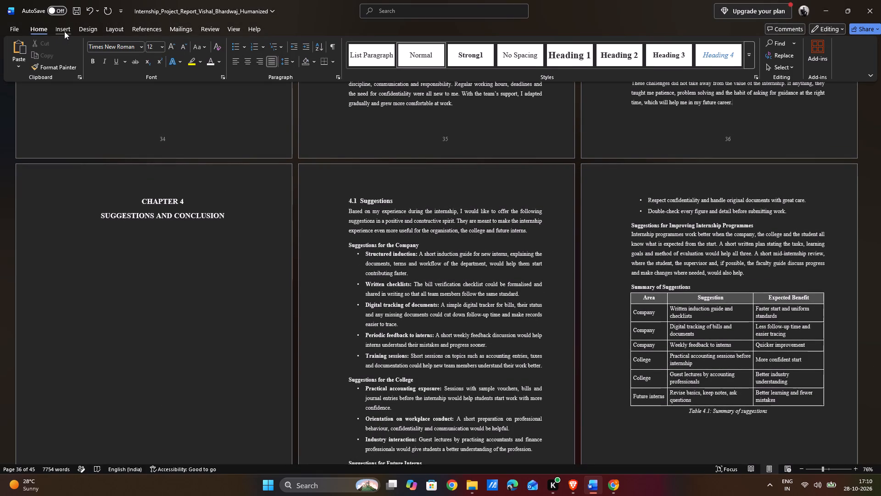
{"action": "left_click", "coordinate": [64, 31]}
{"action": "left_click", "coordinate": [32, 66]}
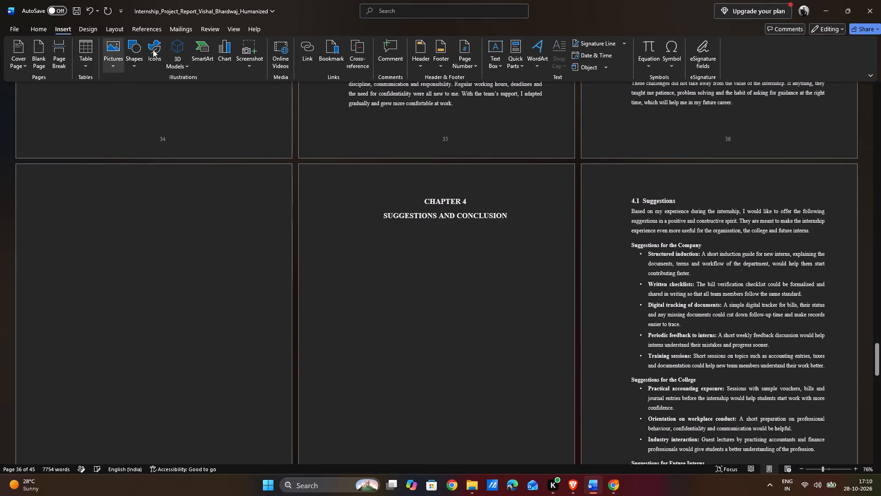
Place the text cursor at the start of the new blank page 37, before the existing Chapter 4 heading page.
{"action": "scroll", "coordinate": [267, 157], "scroll_direction": "down", "scroll_amount": 1}
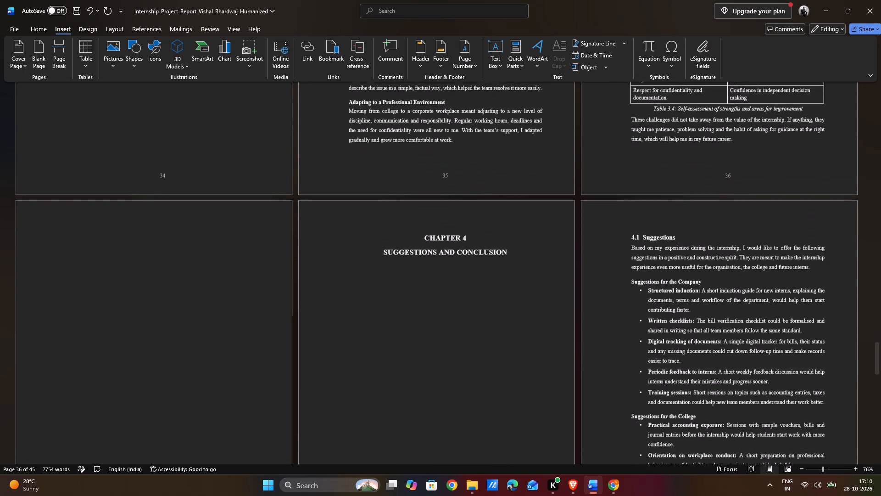
{"action": "scroll", "coordinate": [267, 157], "scroll_direction": "down", "scroll_amount": 2}
{"action": "scroll", "coordinate": [267, 157], "scroll_direction": "up", "scroll_amount": 3}
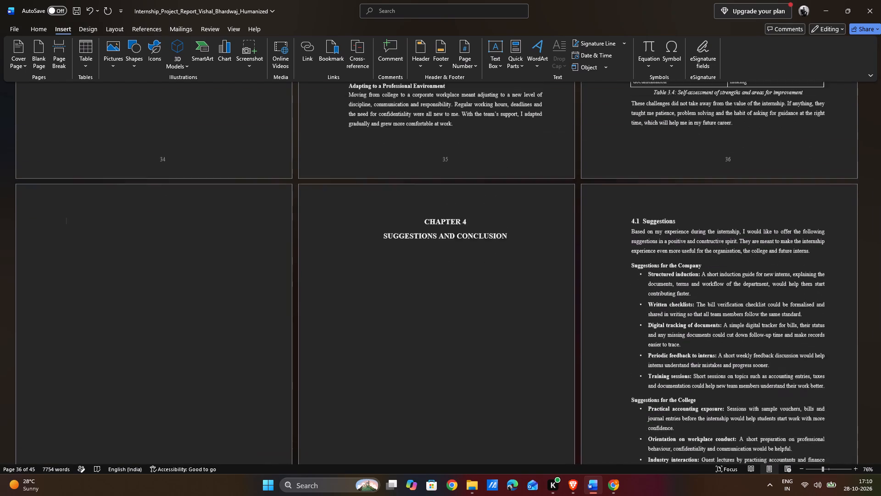
{"action": "scroll", "coordinate": [267, 157], "scroll_direction": "down", "scroll_amount": 2}
{"action": "left_click", "coordinate": [267, 157]}
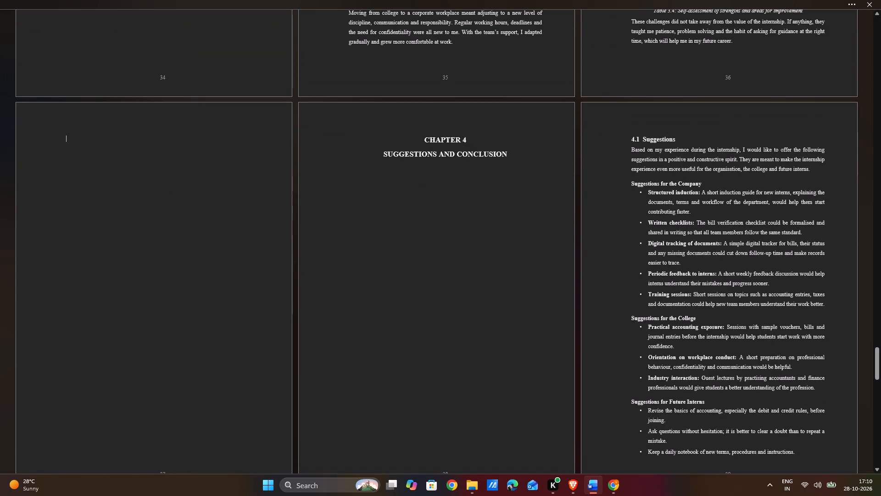
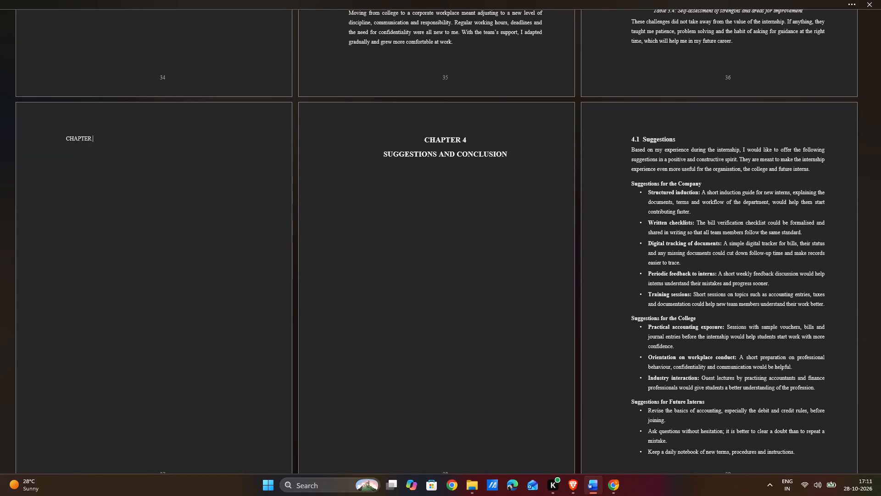
Enter the chapter title on page 37 as two lines, "CHAPTER 4" and "SUGGESTIONS AND CONCLUSION".
{"action": "key", "text": "Return"}
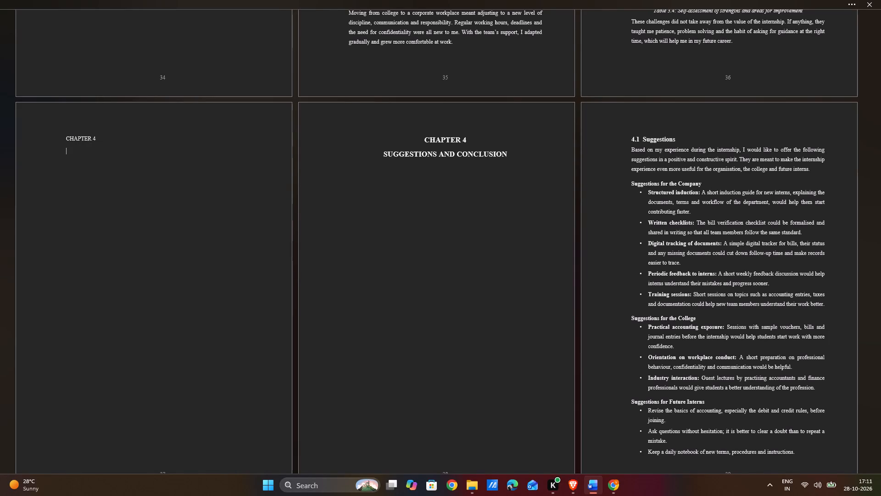
{"action": "type", "text": "SUGGESTIONS"}
{"action": "key", "text": "space"}
{"action": "type", "text": "AND"}
{"action": "key", "text": "space"}
{"action": "type", "text": "CONCLI"}
{"action": "key", "text": "BackSpace"}
{"action": "type", "text": "USION"}
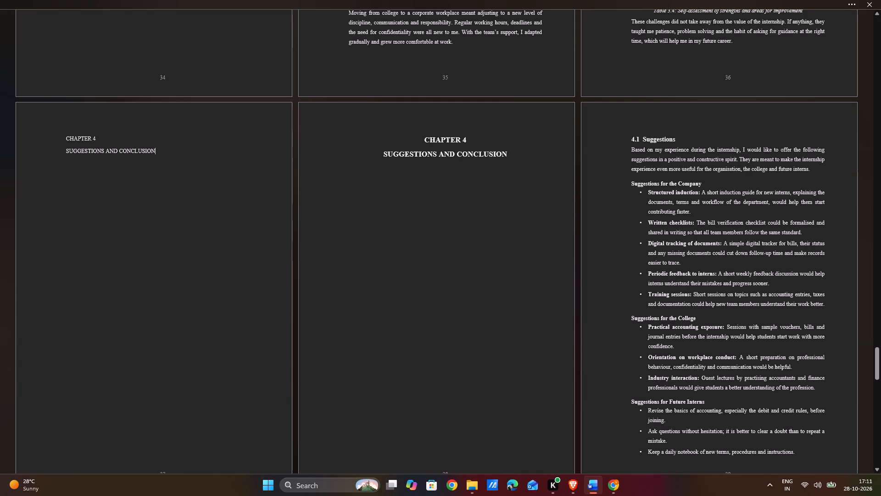
Format both Chapter 4 title lines on page 37 in bold at 20 pt.
{"action": "left_click_drag", "start_coordinate": [61, 137], "coordinate": [173, 153]}
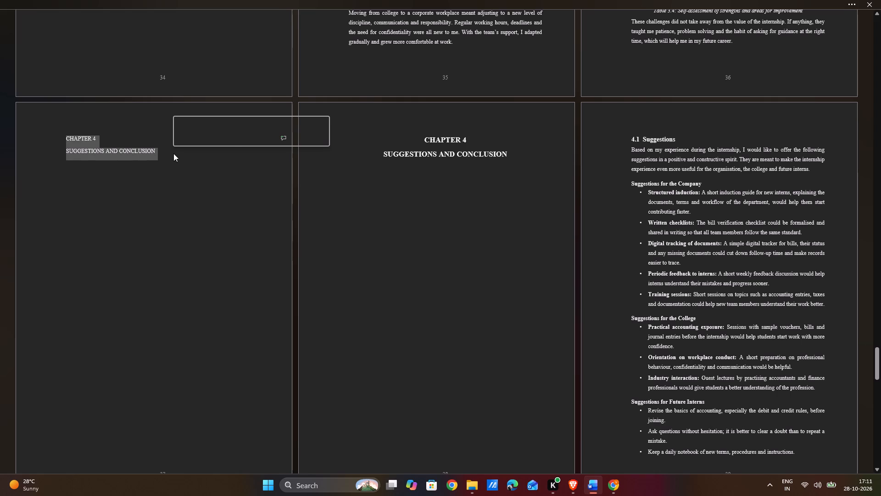
{"action": "left_click", "coordinate": [242, 125]}
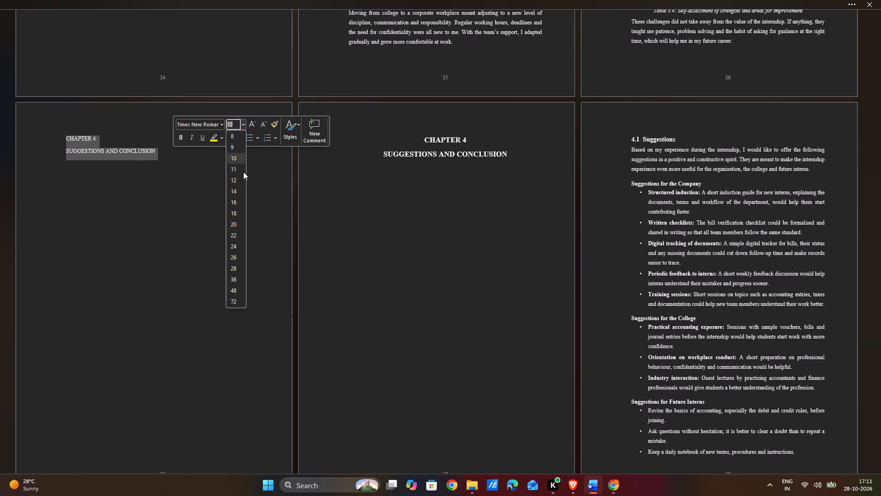
{"action": "left_click", "coordinate": [240, 228]}
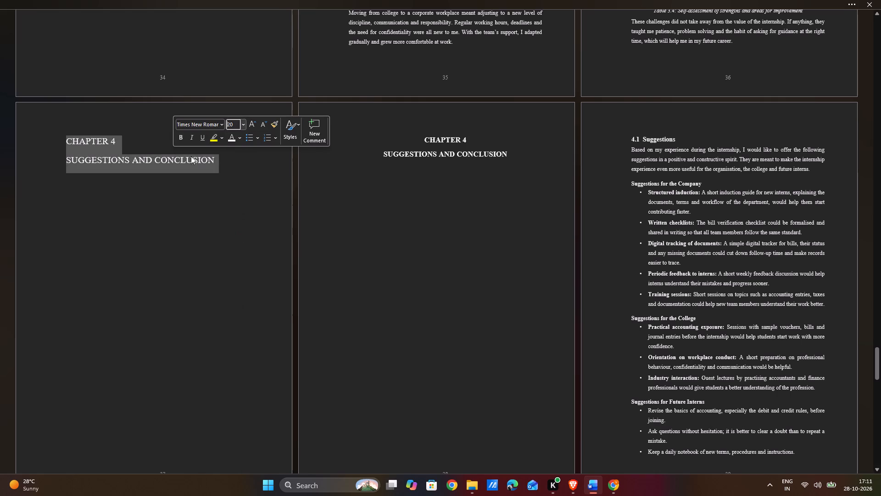
{"action": "left_click", "coordinate": [181, 139]}
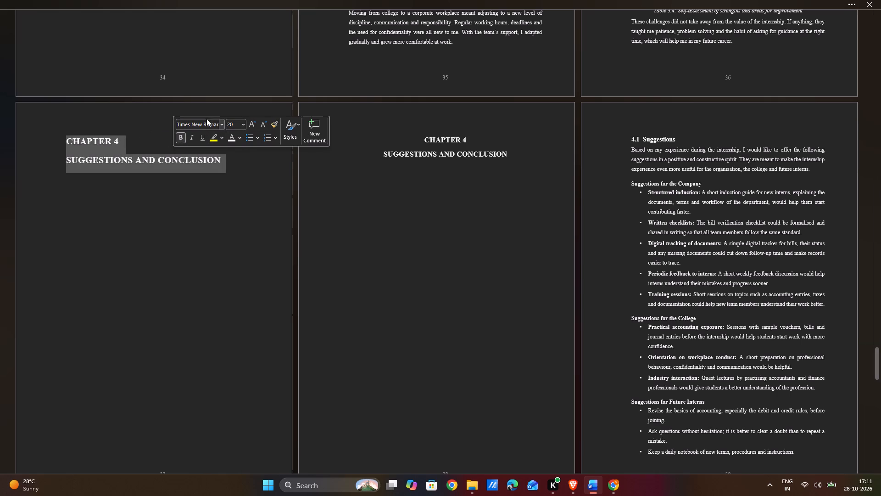
{"action": "left_click", "coordinate": [149, 261]}
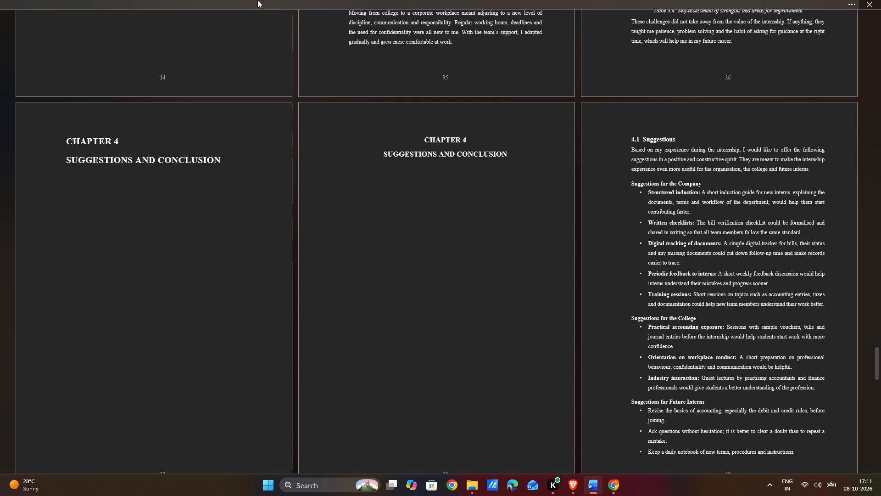
Centre both Chapter 4 title lines on page 37 and set their line spacing to 1.15.
{"action": "left_click", "coordinate": [257, 0]}
{"action": "double_click", "coordinate": [68, 141]}
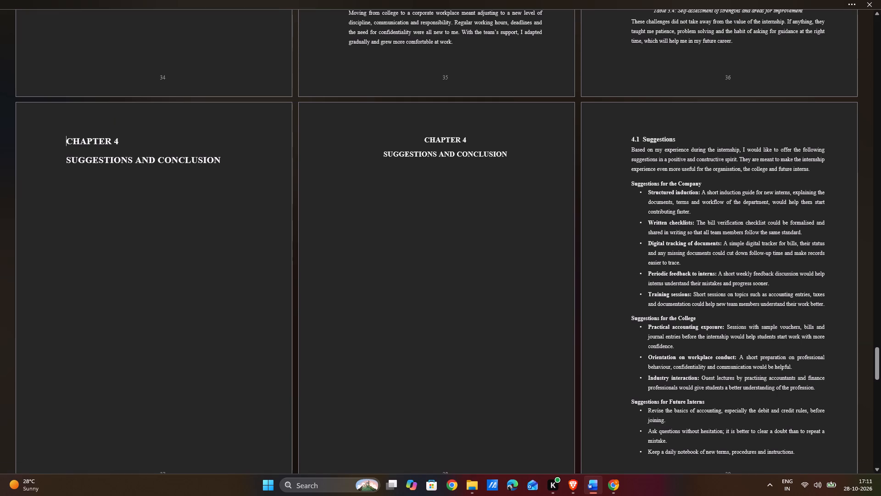
{"action": "left_click_drag", "start_coordinate": [53, 131], "coordinate": [238, 161]}
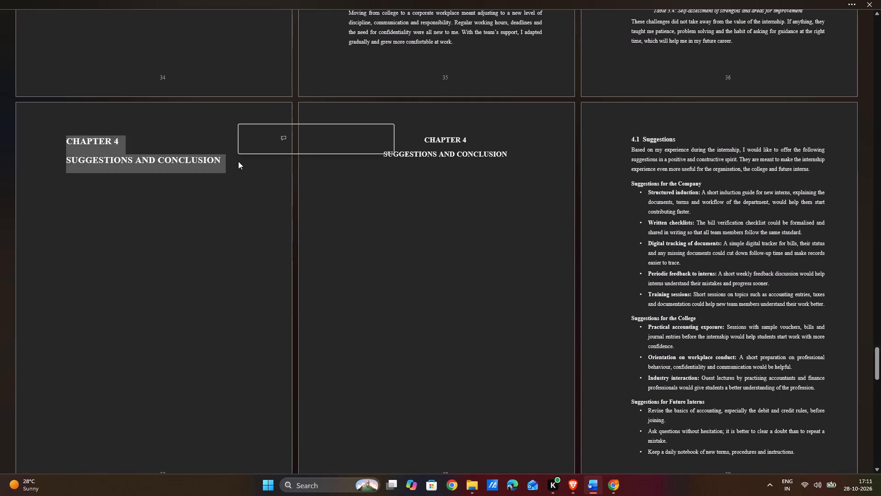
{"action": "left_click", "coordinate": [336, 0]}
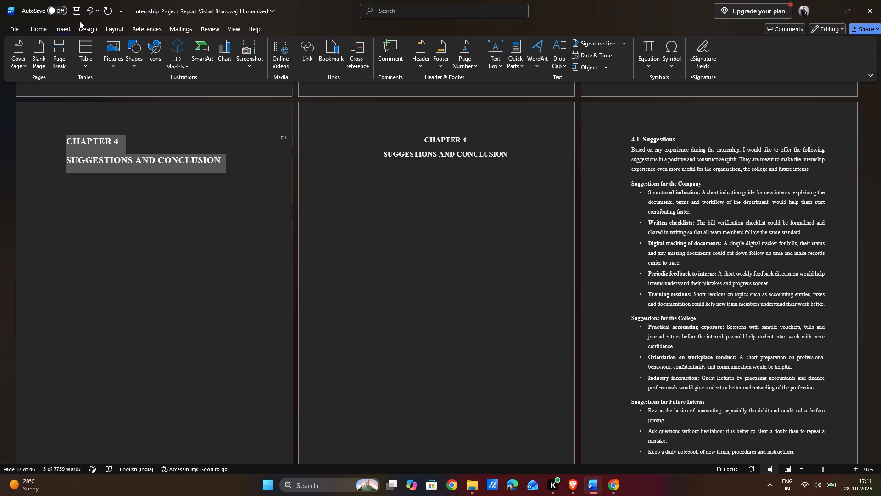
{"action": "left_click", "coordinate": [40, 25]}
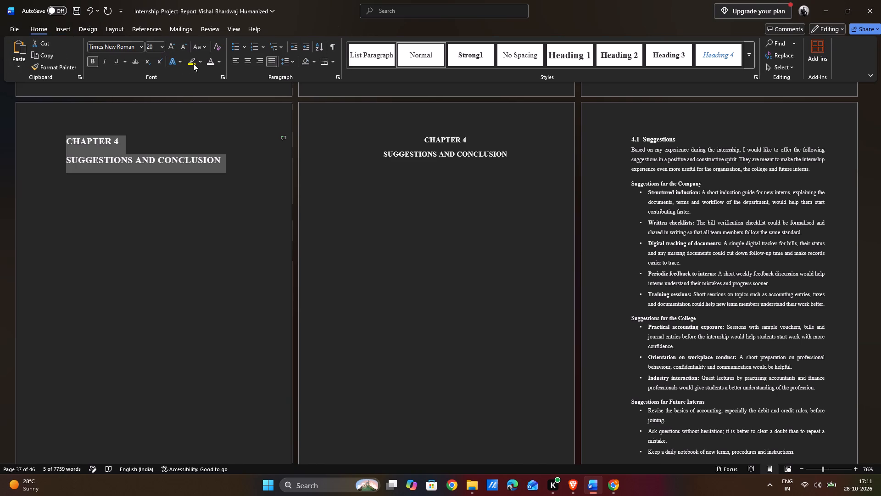
{"action": "left_click", "coordinate": [249, 62]}
{"action": "left_click", "coordinate": [294, 63]}
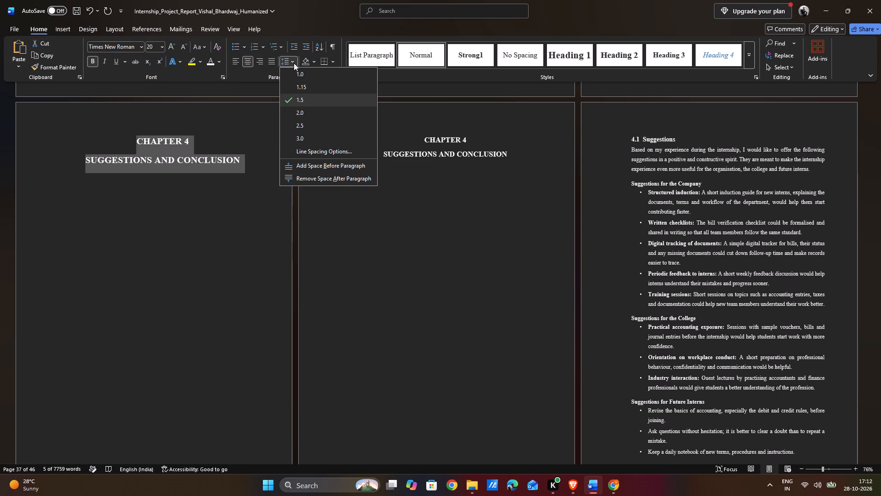
{"action": "left_click", "coordinate": [300, 92]}
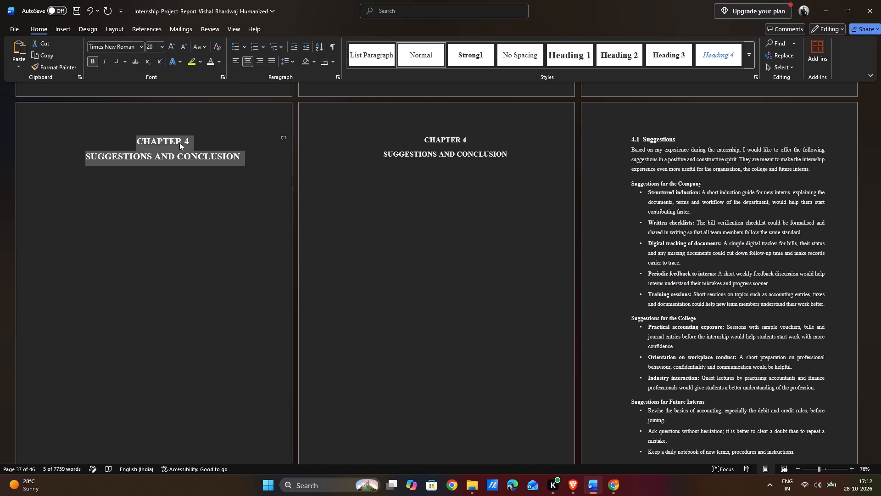
Move the Chapter 4 title down to the middle of page 37 by adding nine blank lines above "CHAPTER 4".
{"action": "left_click", "coordinate": [133, 137]}
{"action": "left_click", "coordinate": [141, 137]}
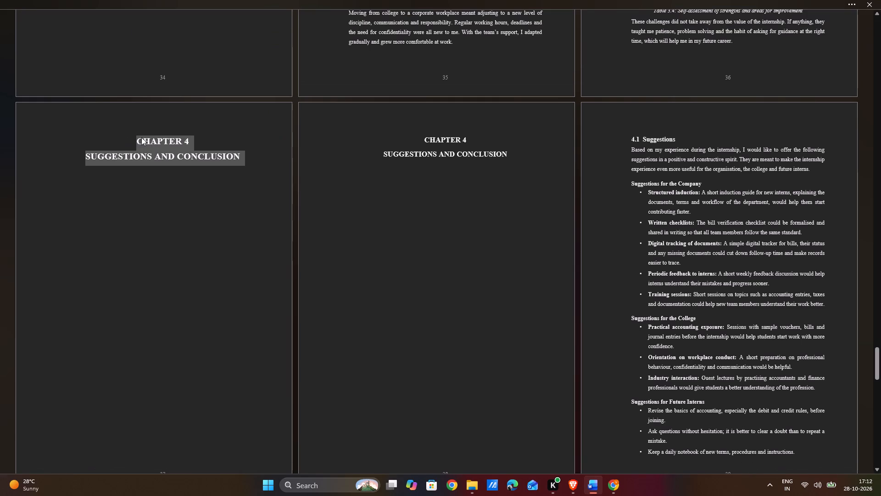
{"action": "left_click_drag", "start_coordinate": [141, 137], "coordinate": [133, 141]}
{"action": "left_click", "coordinate": [133, 141]}
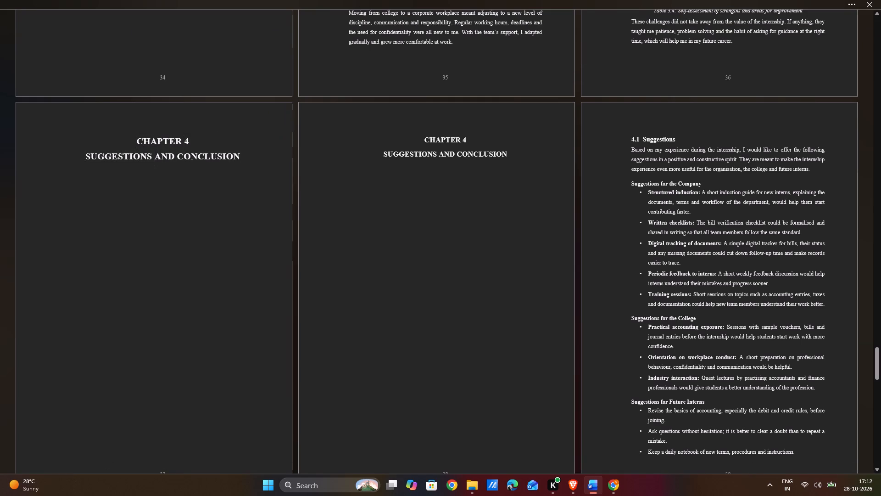
{"action": "key", "text": "Return"}
{"action": "key", "text": "Return"}
{"action": "key", "text": "Return"}
{"action": "key", "text": "Return"}
{"action": "key", "text": "Return"}
{"action": "key", "text": "Return"}
{"action": "key", "text": "Return"}
{"action": "key", "text": "Return"}
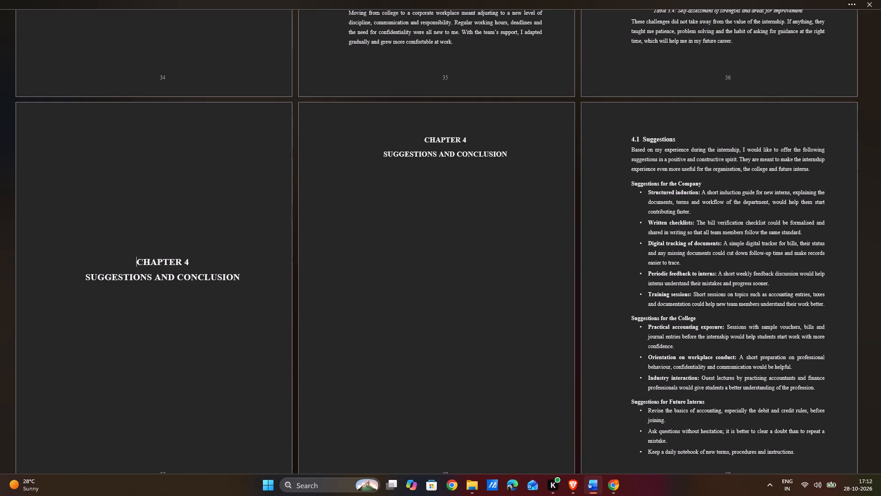
{"action": "scroll", "coordinate": [131, 160], "scroll_direction": "down", "scroll_amount": 2}
{"action": "scroll", "coordinate": [131, 160], "scroll_direction": "up", "scroll_amount": 1}
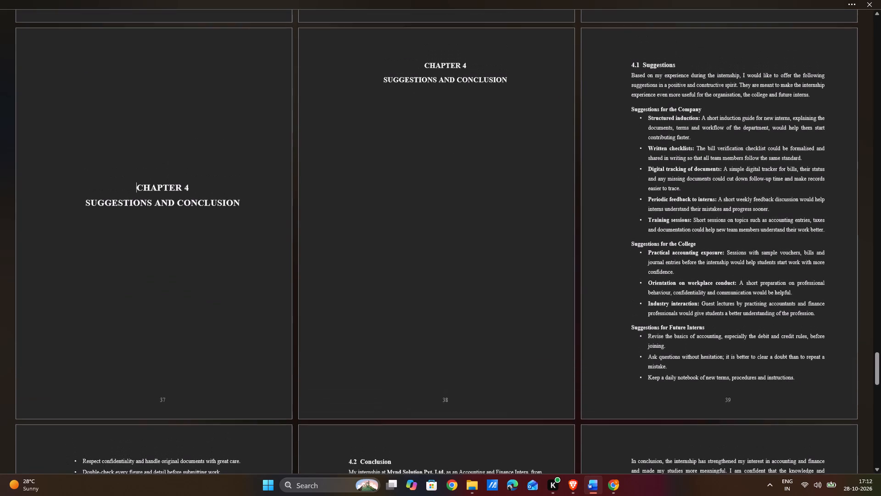
{"action": "key", "text": "Return"}
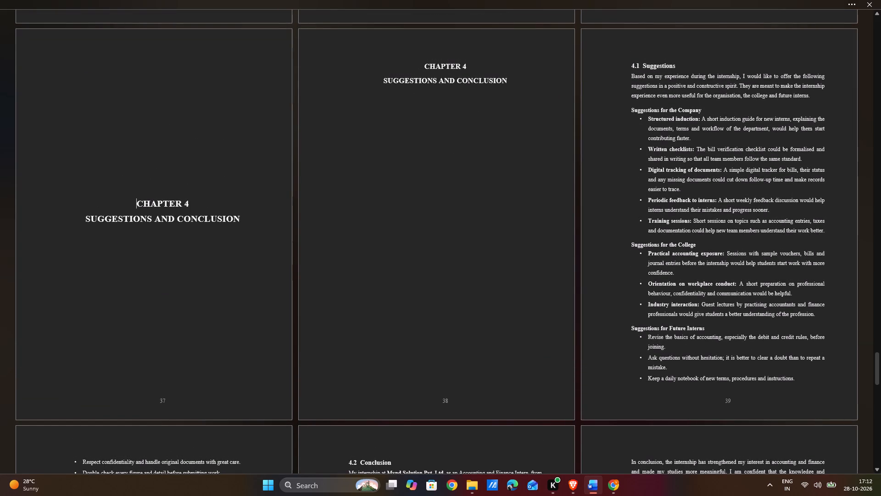
Review the layout of the pages following the Chapter 4 title, through the conclusion and annexures to the bibliography, and return to the cover page.
{"action": "scroll", "coordinate": [259, 221], "scroll_direction": "down", "scroll_amount": 9}
{"action": "scroll", "coordinate": [259, 221], "scroll_direction": "up", "scroll_amount": 3}
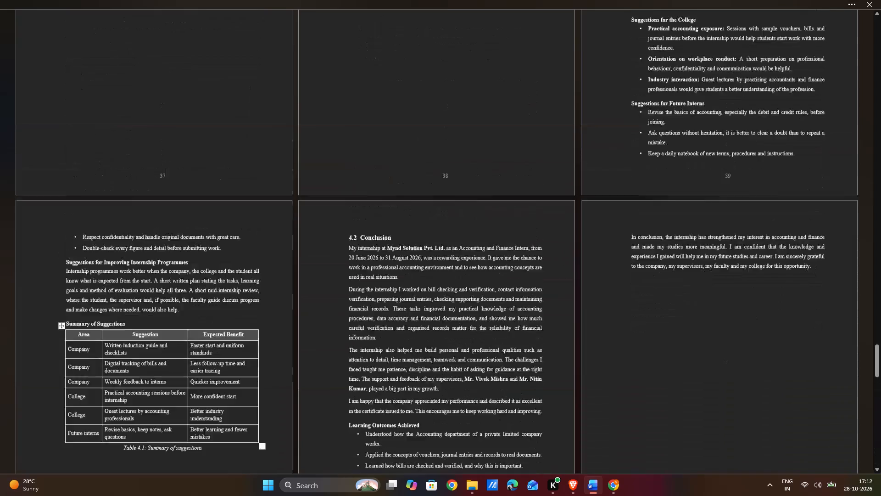
{"action": "scroll", "coordinate": [259, 221], "scroll_direction": "down", "scroll_amount": 10}
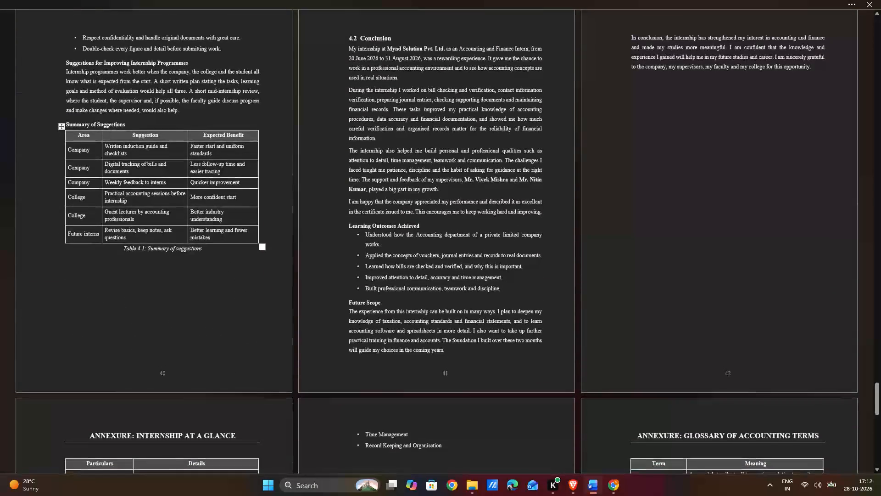
{"action": "scroll", "coordinate": [259, 221], "scroll_direction": "down", "scroll_amount": 5}
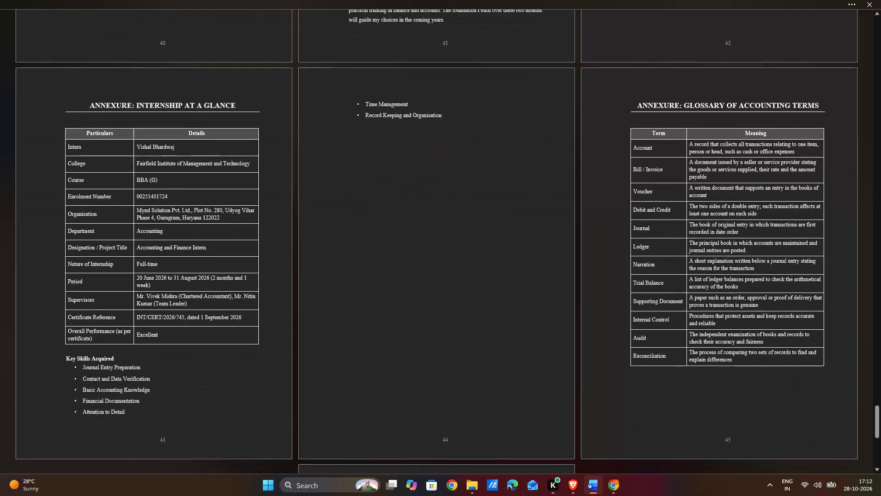
{"action": "scroll", "coordinate": [259, 221], "scroll_direction": "down", "scroll_amount": 1}
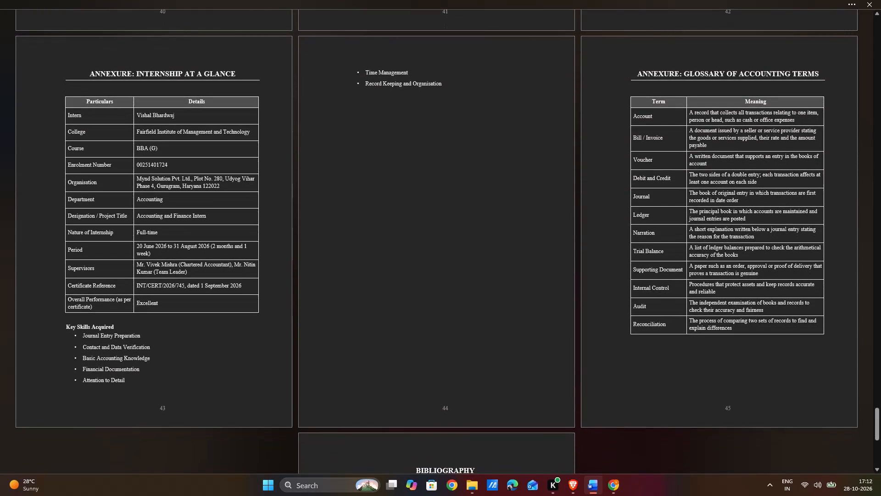
{"action": "scroll", "coordinate": [259, 221], "scroll_direction": "down", "scroll_amount": 1}
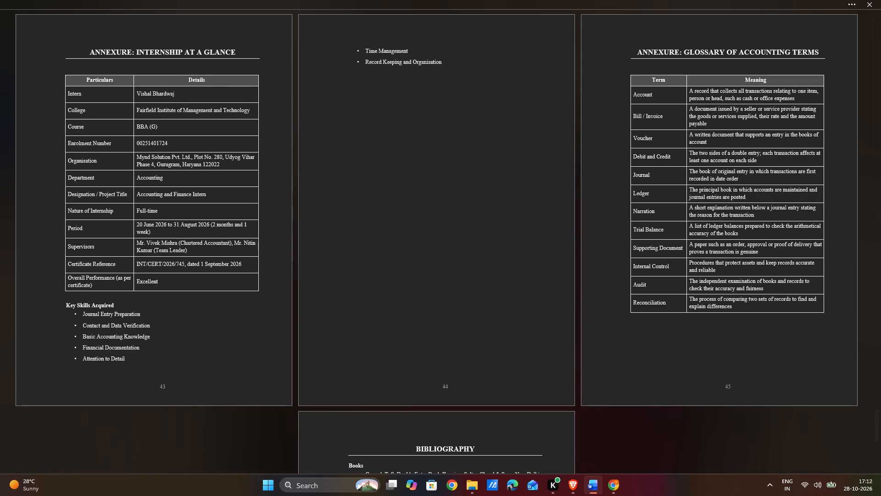
{"action": "scroll", "coordinate": [259, 221], "scroll_direction": "down", "scroll_amount": 1}
{"action": "scroll", "coordinate": [259, 221], "scroll_direction": "up", "scroll_amount": 2}
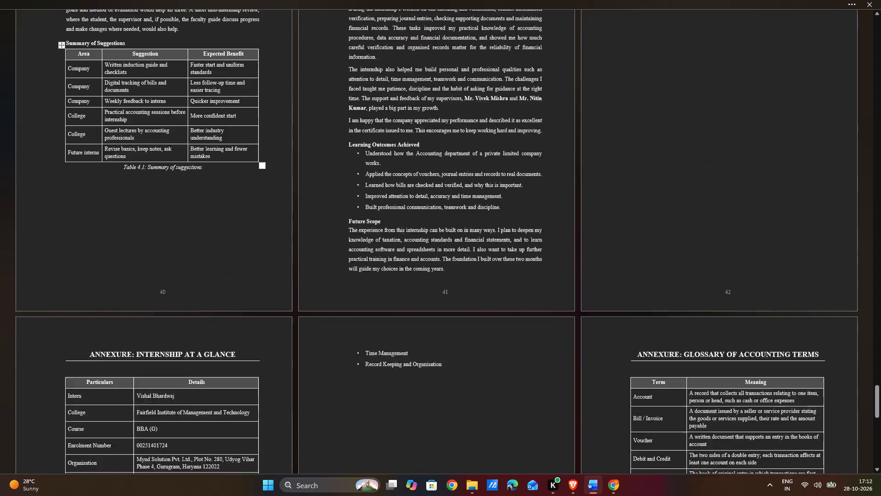
{"action": "scroll", "coordinate": [259, 221], "scroll_direction": "up", "scroll_amount": 14}
{"action": "scroll", "coordinate": [259, 221], "scroll_direction": "up", "scroll_amount": 8}
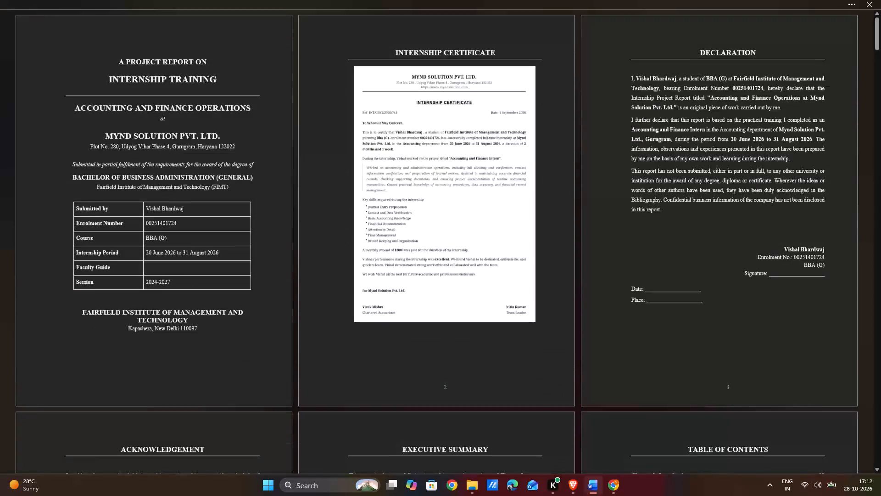
Check the report's opening pages from the cover through the front matter to the Chapter 1 title page and introduction.
{"action": "left_click", "coordinate": [427, 0]}
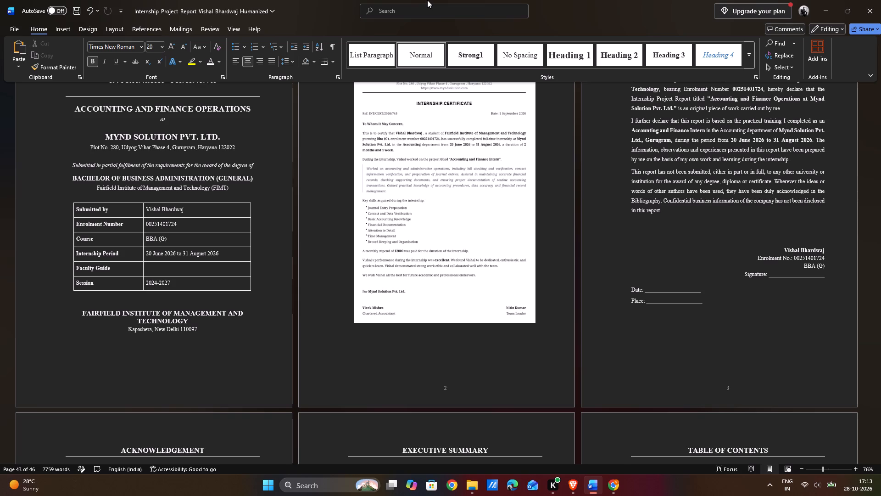
{"action": "scroll", "coordinate": [427, 0], "scroll_direction": "down", "scroll_amount": 5}
{"action": "scroll", "coordinate": [394, 190], "scroll_direction": "down", "scroll_amount": 4}
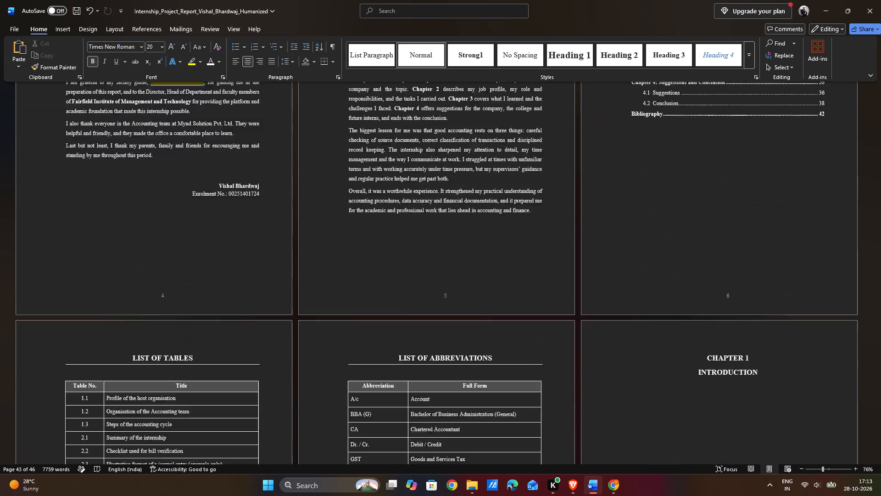
{"action": "scroll", "coordinate": [394, 190], "scroll_direction": "down", "scroll_amount": 7}
{"action": "scroll", "coordinate": [394, 190], "scroll_direction": "up", "scroll_amount": 6}
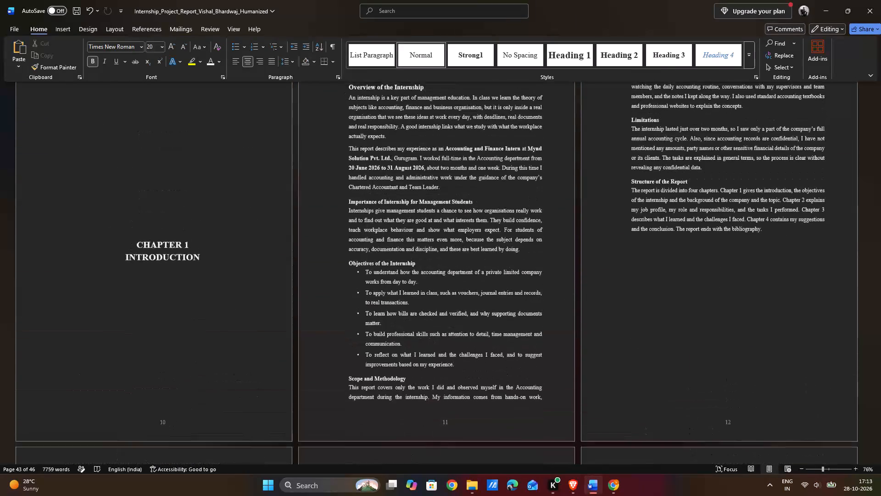
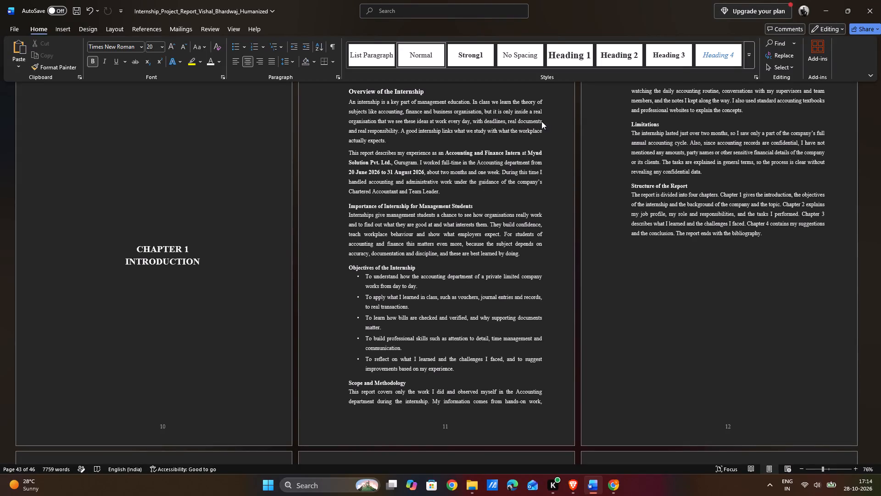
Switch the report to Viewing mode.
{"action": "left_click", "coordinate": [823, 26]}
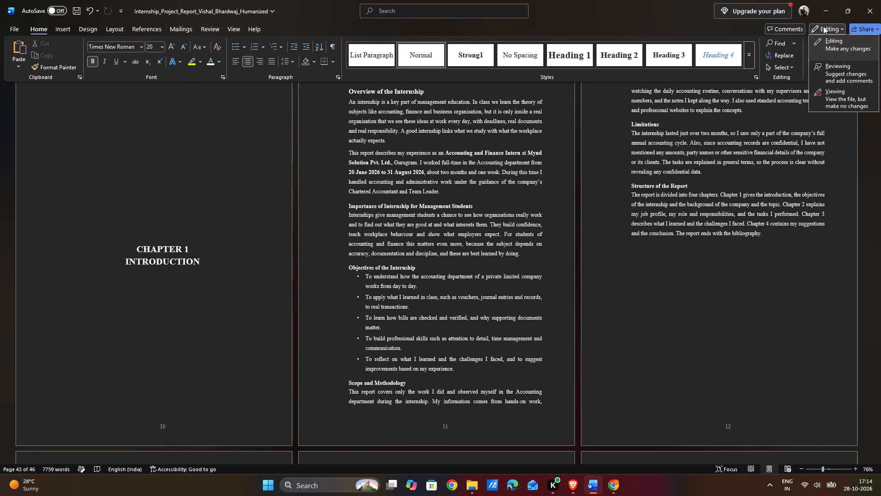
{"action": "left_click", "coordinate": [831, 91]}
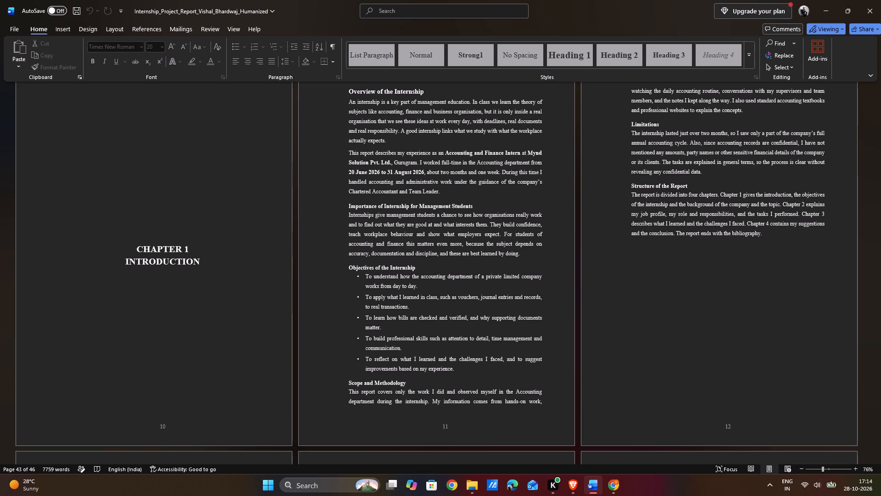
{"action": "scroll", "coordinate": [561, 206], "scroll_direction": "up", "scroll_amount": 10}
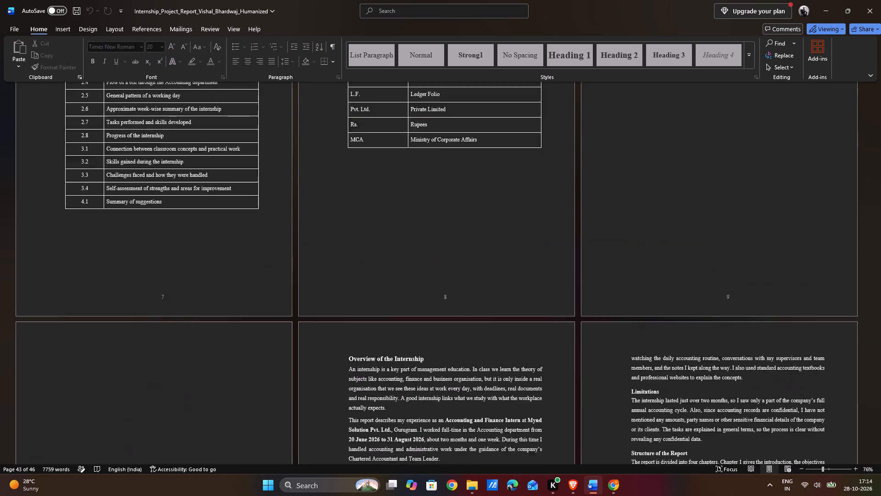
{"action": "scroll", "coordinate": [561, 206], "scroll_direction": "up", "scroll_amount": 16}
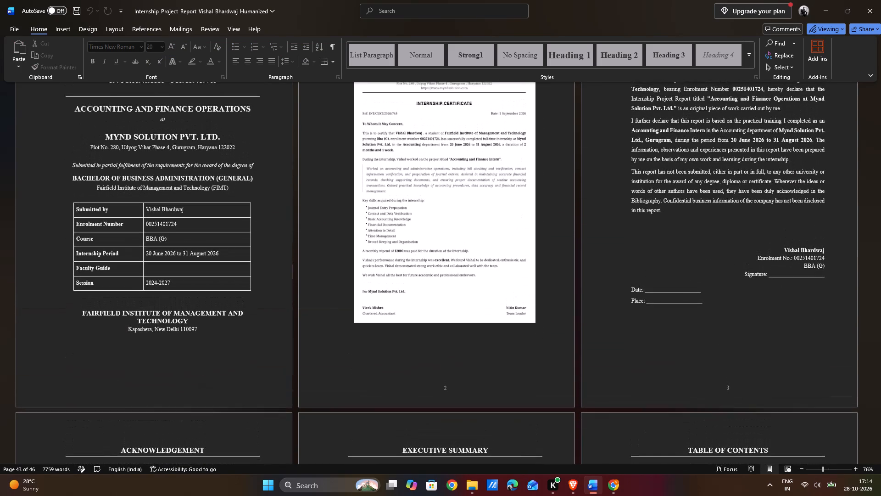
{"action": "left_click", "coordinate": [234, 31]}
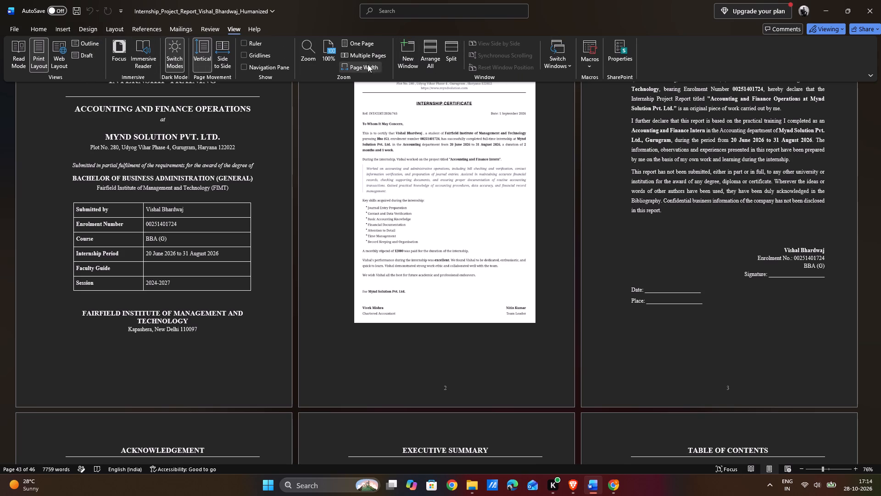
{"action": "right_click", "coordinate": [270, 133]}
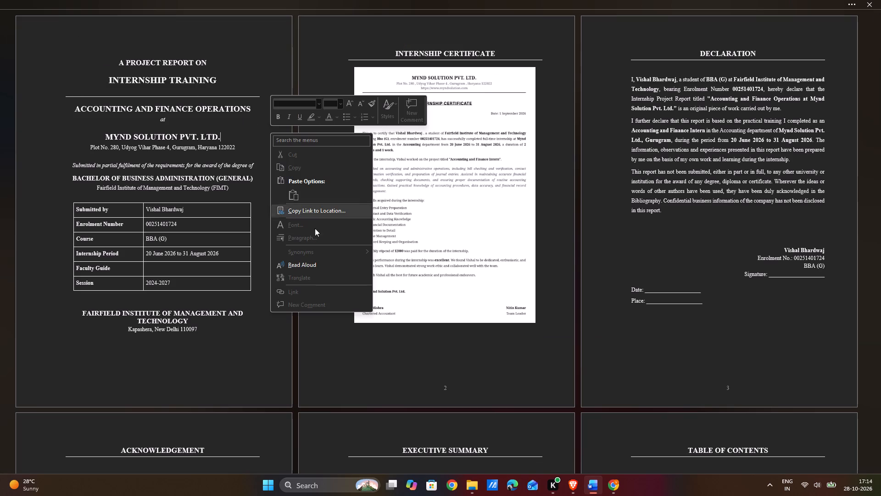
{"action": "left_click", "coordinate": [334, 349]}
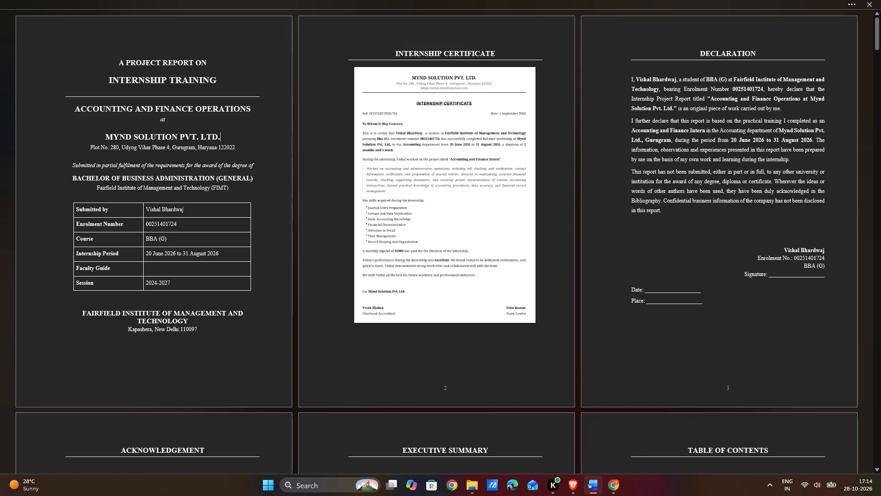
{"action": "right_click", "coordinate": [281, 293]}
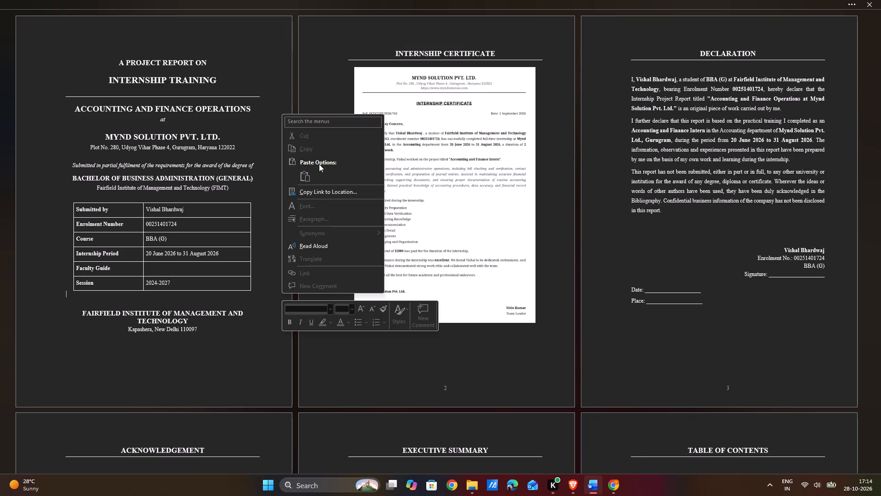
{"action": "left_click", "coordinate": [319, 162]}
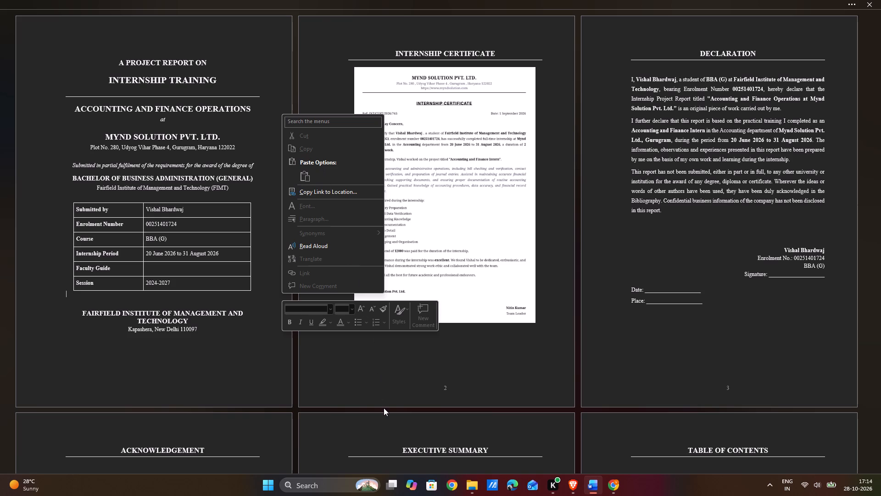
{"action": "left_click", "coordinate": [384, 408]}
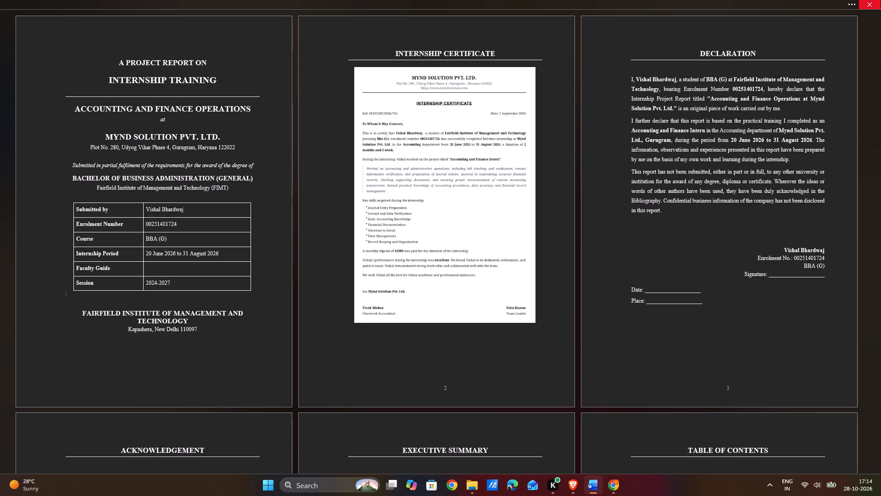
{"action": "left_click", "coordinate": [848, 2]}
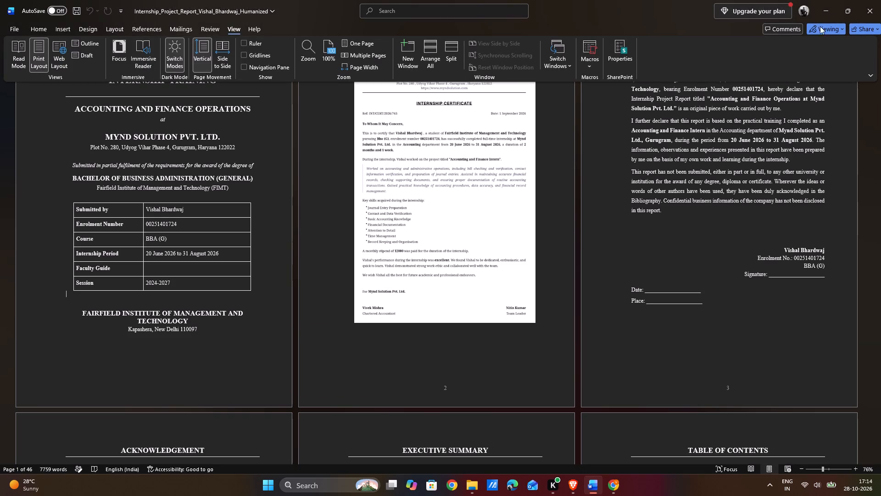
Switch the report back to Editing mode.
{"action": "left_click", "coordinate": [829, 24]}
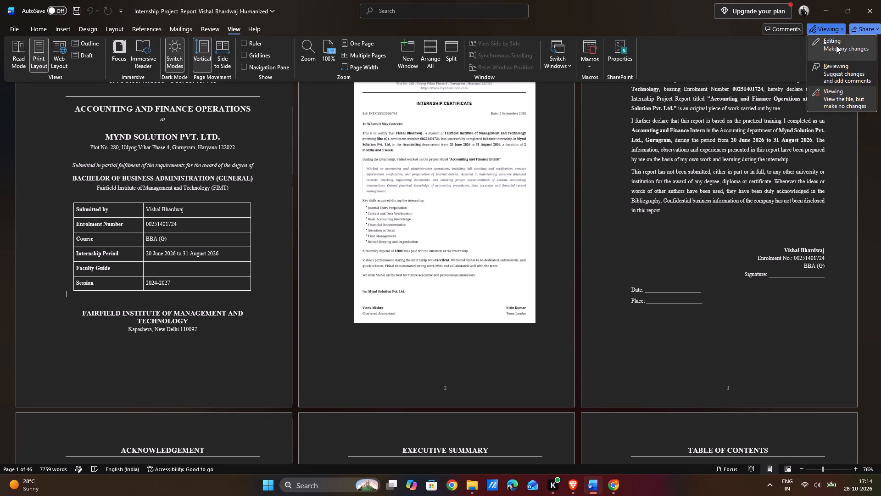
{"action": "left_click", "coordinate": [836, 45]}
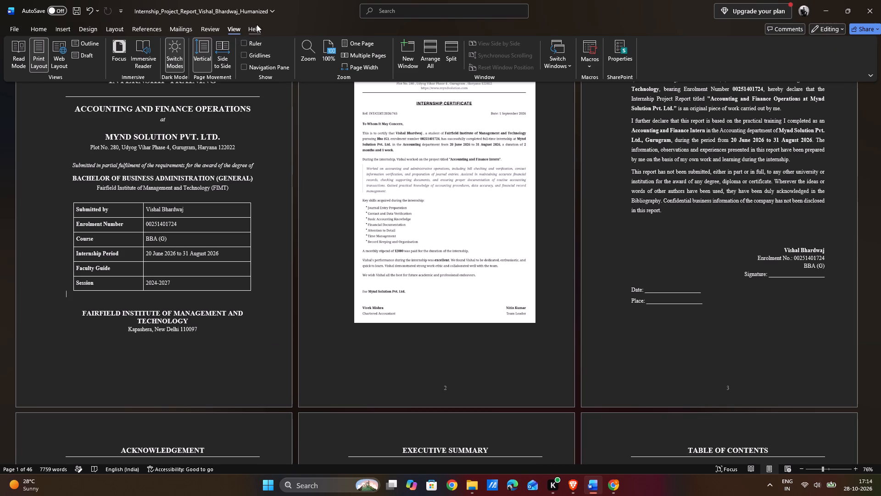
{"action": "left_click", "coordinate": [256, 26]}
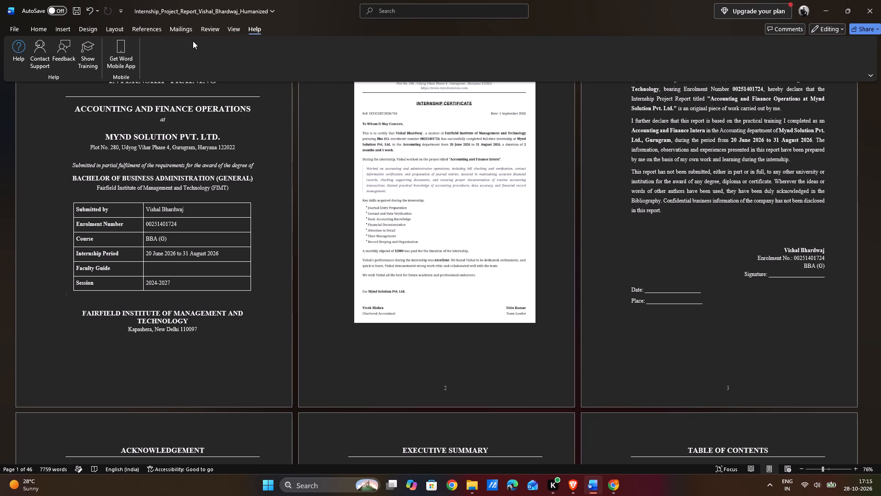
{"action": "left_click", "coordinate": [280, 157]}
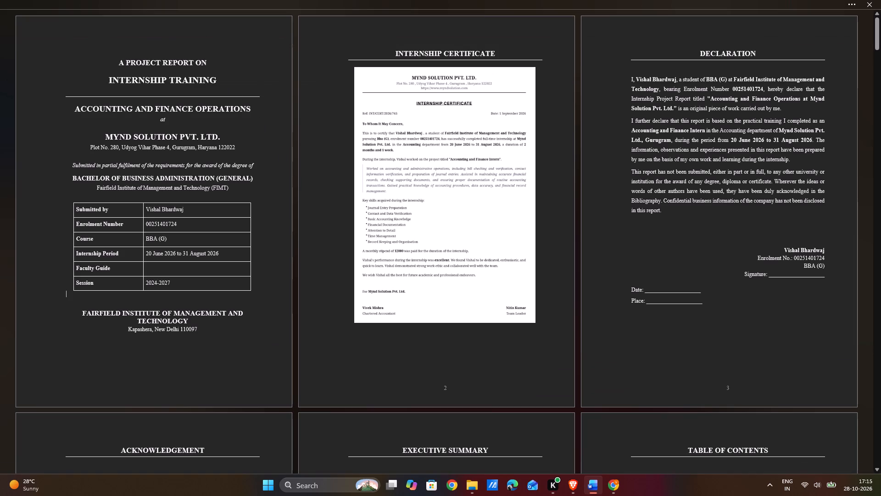
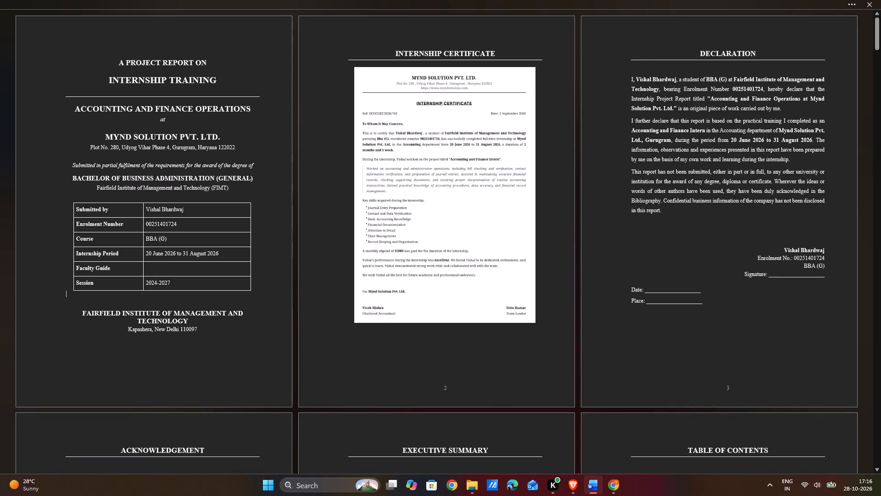
Review the layout and page numbering of the front pages, from the cover page to the table of contents.
{"action": "scroll", "coordinate": [352, 230], "scroll_direction": "down", "scroll_amount": 1}
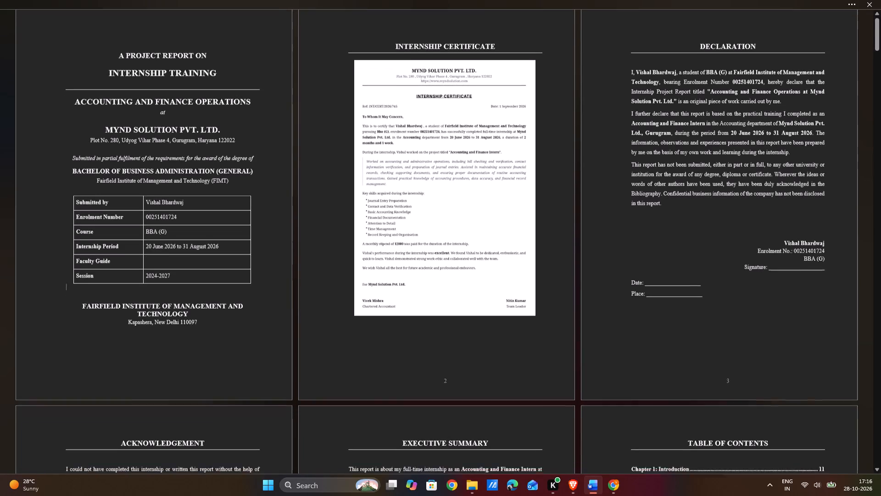
{"action": "scroll", "coordinate": [352, 230], "scroll_direction": "down", "scroll_amount": 3}
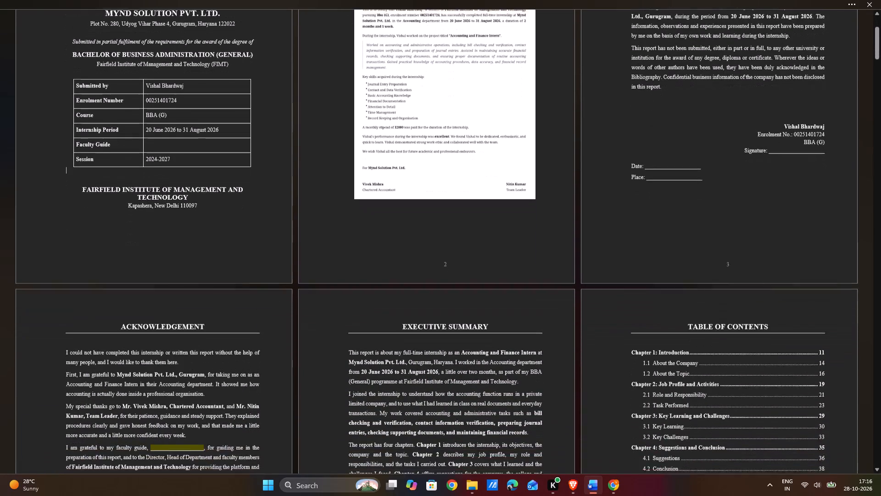
{"action": "scroll", "coordinate": [352, 230], "scroll_direction": "down", "scroll_amount": 2}
{"action": "scroll", "coordinate": [352, 230], "scroll_direction": "up", "scroll_amount": 1}
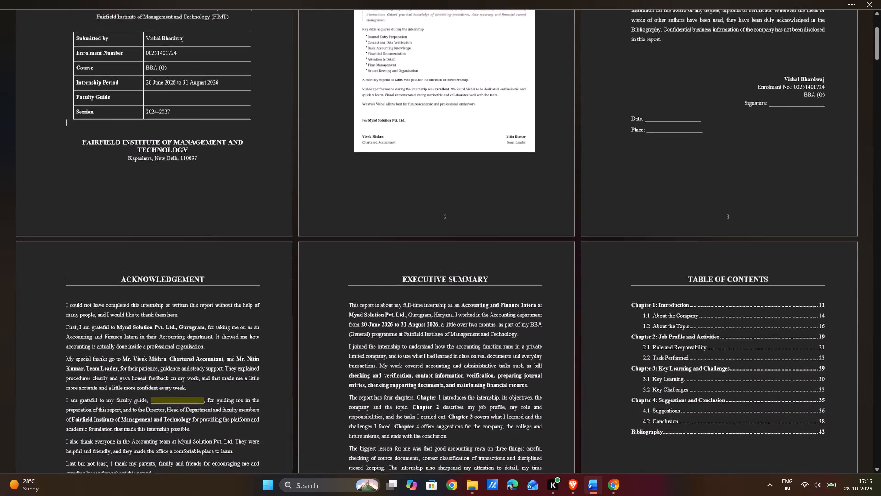
{"action": "scroll", "coordinate": [352, 230], "scroll_direction": "up", "scroll_amount": 2}
{"action": "scroll", "coordinate": [352, 230], "scroll_direction": "down", "scroll_amount": 2}
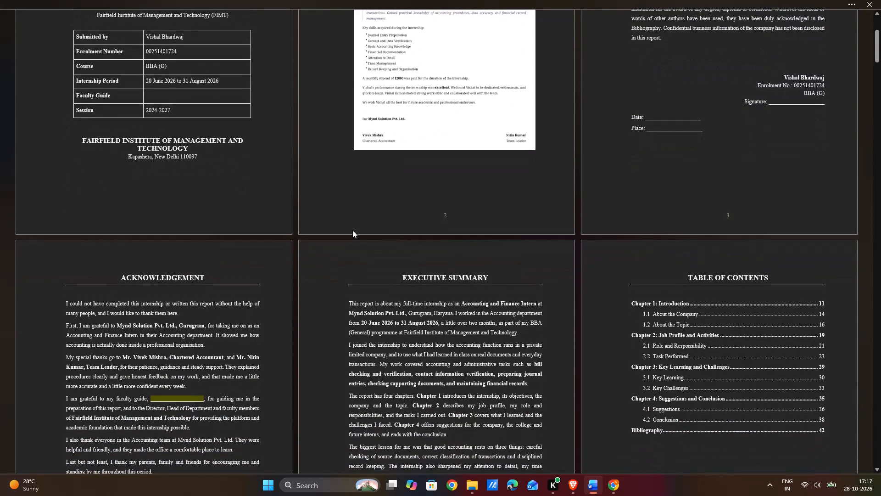
Open the page-number footer on the internship certificate page for inspection, and return to the document body.
{"action": "double_click", "coordinate": [444, 215]}
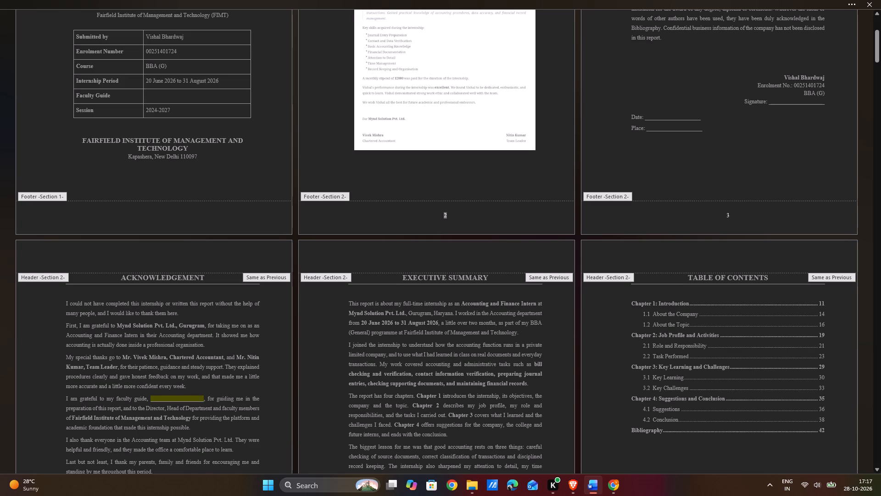
{"action": "scroll", "coordinate": [466, 220], "scroll_direction": "down", "scroll_amount": 1}
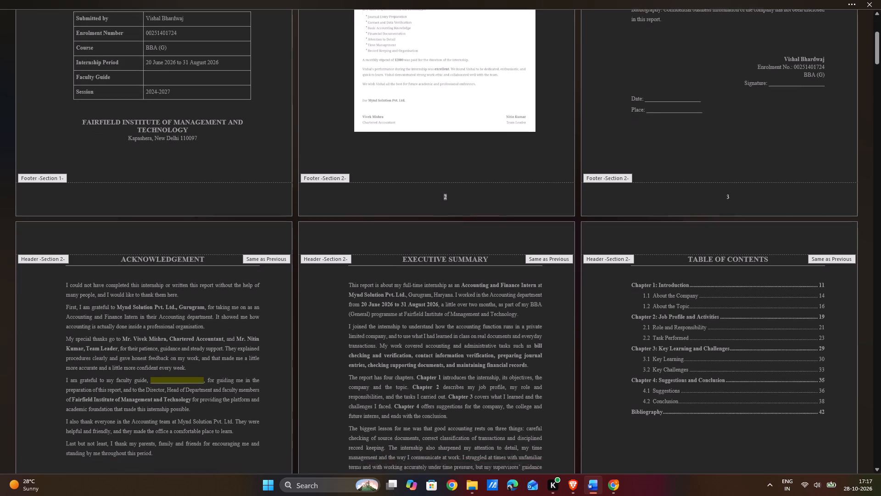
{"action": "scroll", "coordinate": [466, 220], "scroll_direction": "down", "scroll_amount": 1}
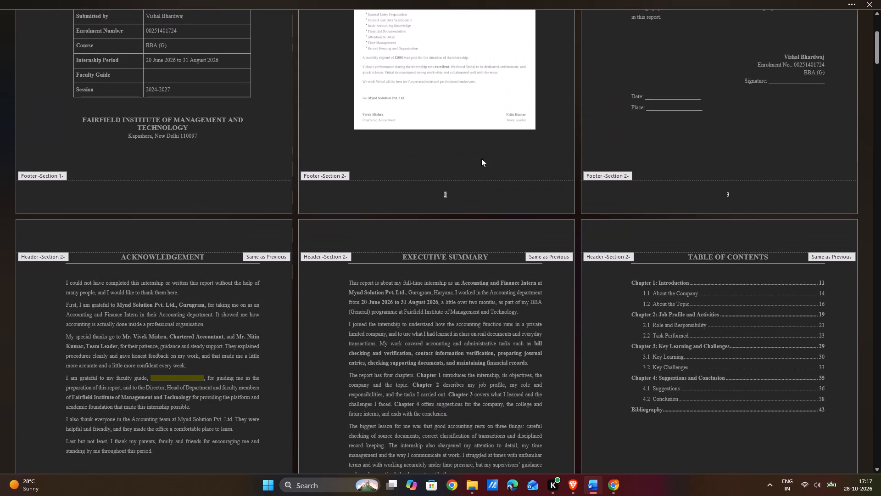
{"action": "left_click", "coordinate": [480, 147]}
{"action": "double_click", "coordinate": [480, 147]}
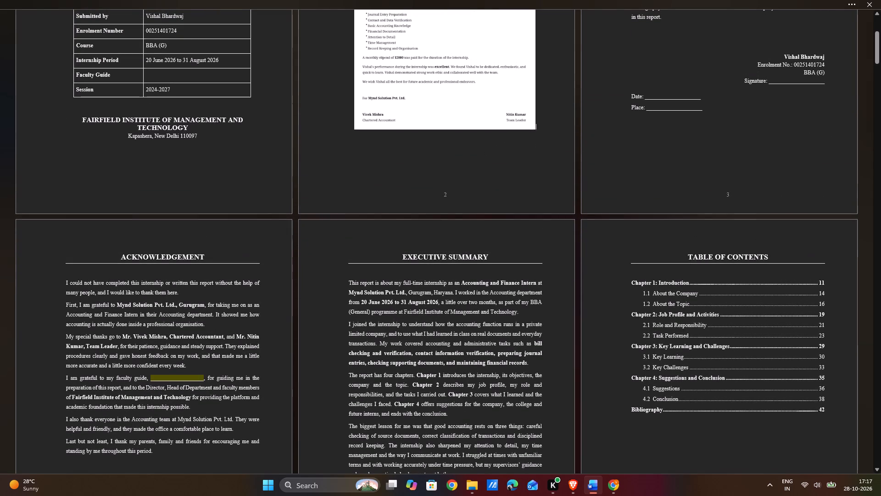
{"action": "scroll", "coordinate": [519, 167], "scroll_direction": "up", "scroll_amount": 1}
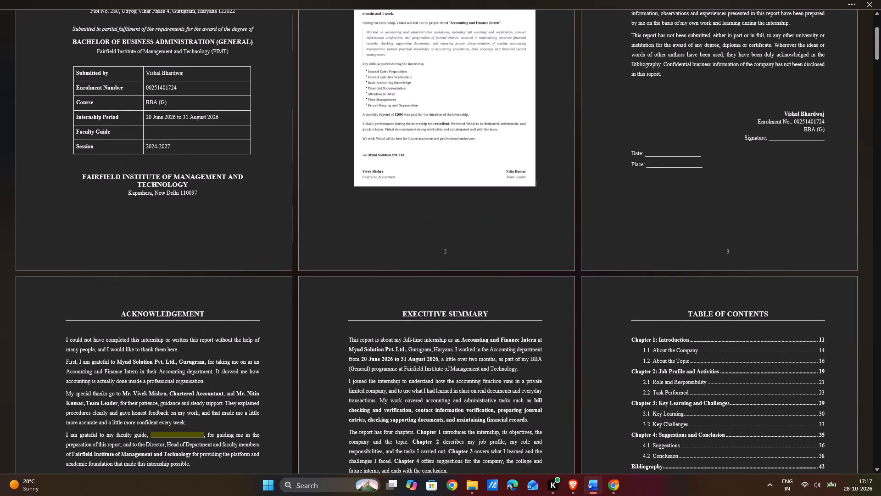
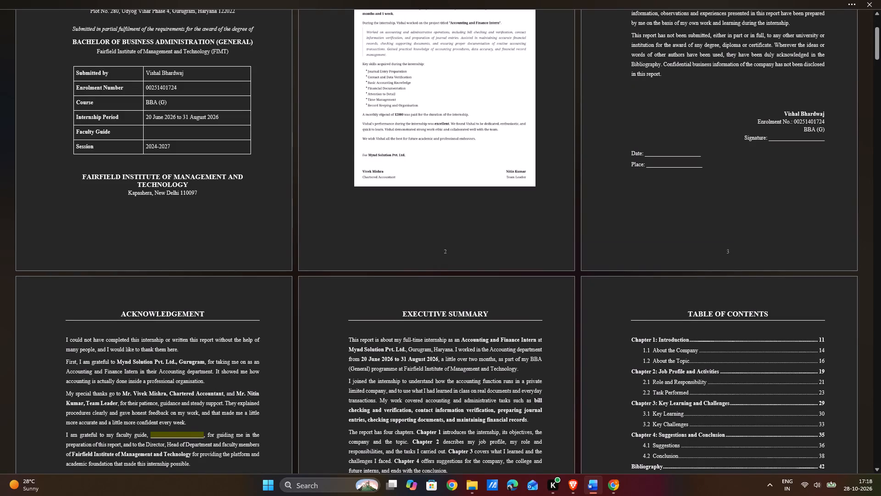
Review the page layout and numbering from the cover page through the lists of tables and abbreviations to the Chapter 1 title page.
{"action": "scroll", "coordinate": [525, 106], "scroll_direction": "up", "scroll_amount": 2}
{"action": "scroll", "coordinate": [525, 106], "scroll_direction": "down", "scroll_amount": 1}
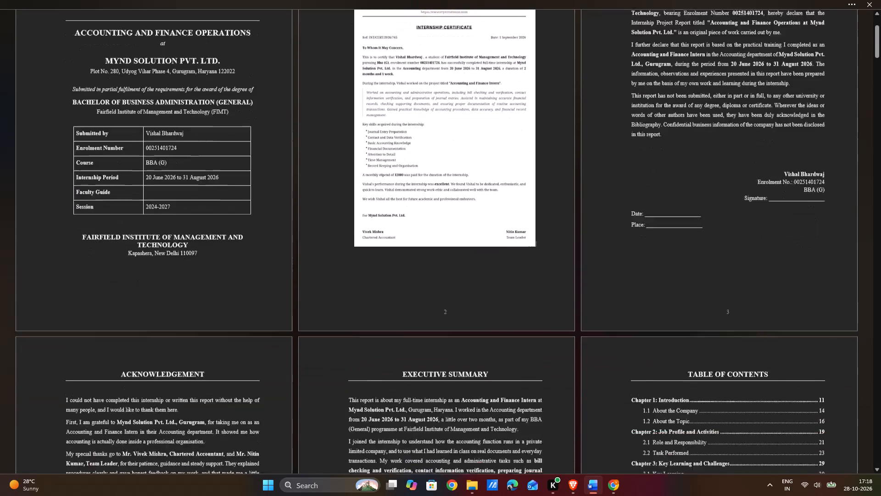
{"action": "scroll", "coordinate": [525, 106], "scroll_direction": "down", "scroll_amount": 8}
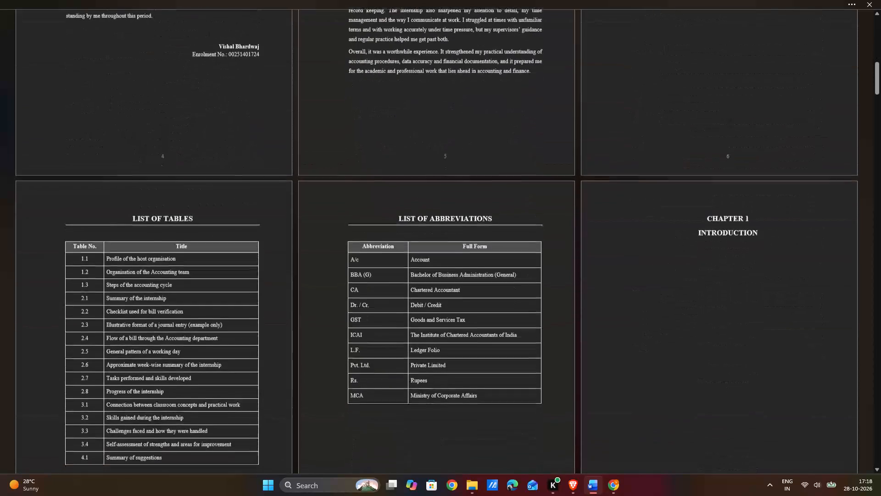
{"action": "scroll", "coordinate": [525, 106], "scroll_direction": "down", "scroll_amount": 5}
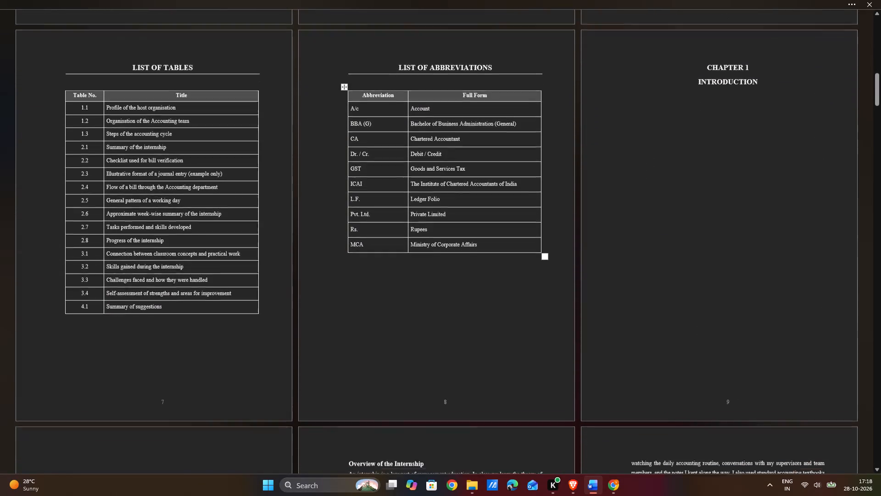
{"action": "scroll", "coordinate": [525, 106], "scroll_direction": "down", "scroll_amount": 2}
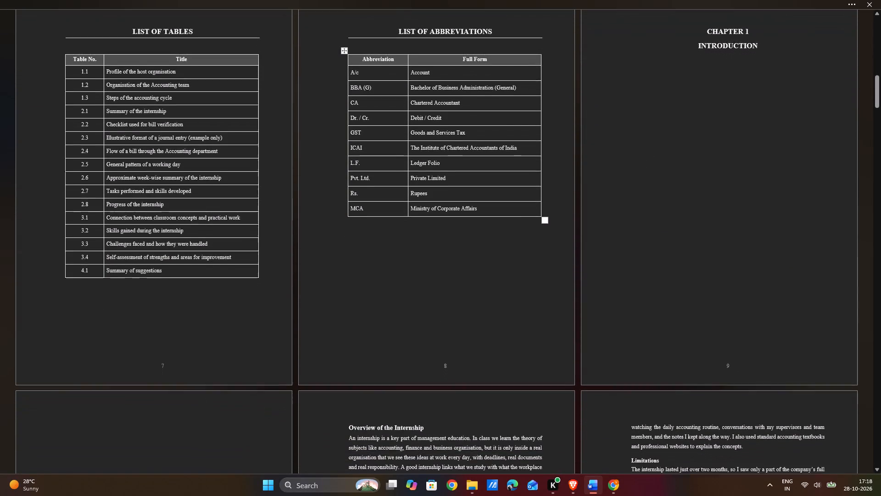
{"action": "scroll", "coordinate": [525, 106], "scroll_direction": "down", "scroll_amount": 3}
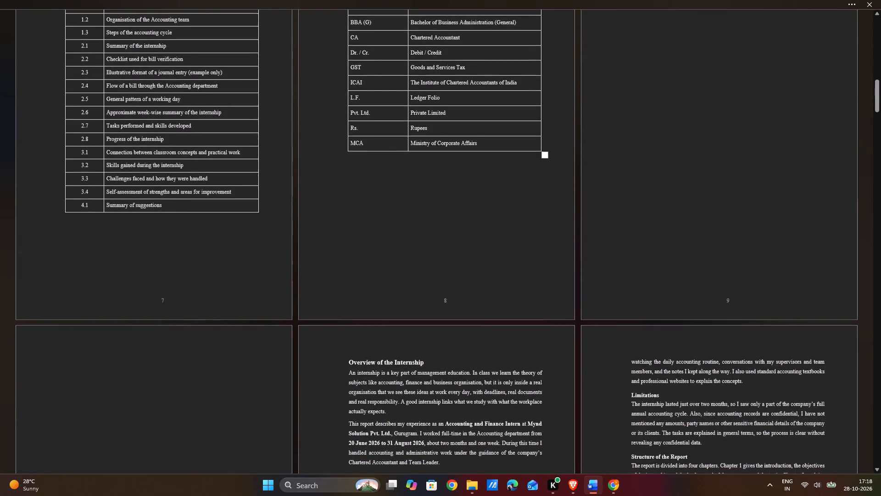
{"action": "scroll", "coordinate": [525, 106], "scroll_direction": "down", "scroll_amount": 2}
{"action": "scroll", "coordinate": [525, 106], "scroll_direction": "up", "scroll_amount": 5}
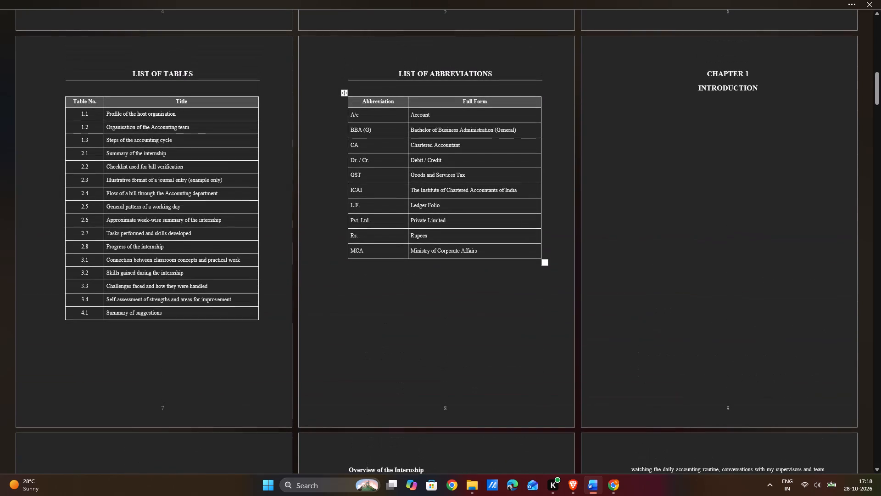
Go to page 9 and delete the duplicate CHAPTER 1 INTRODUCTION heading preceding the centred Chapter 1 title page.
{"action": "left_click", "coordinate": [717, 78]}
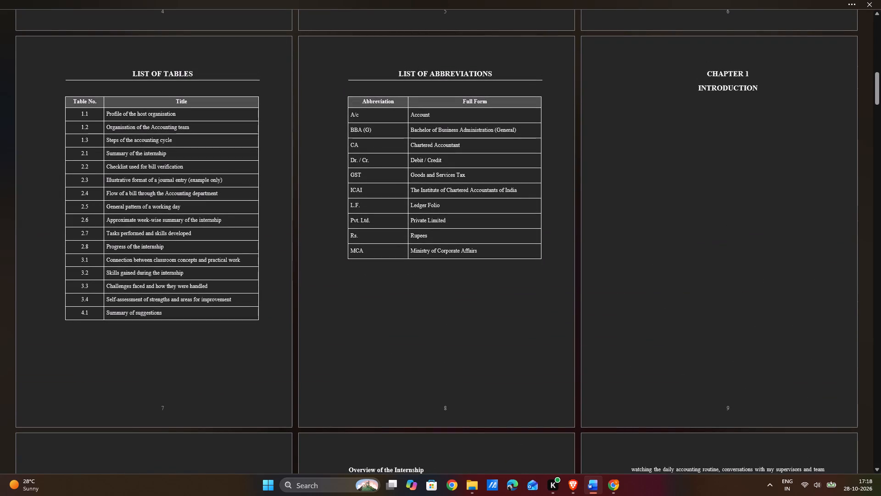
{"action": "left_click", "coordinate": [656, 0]}
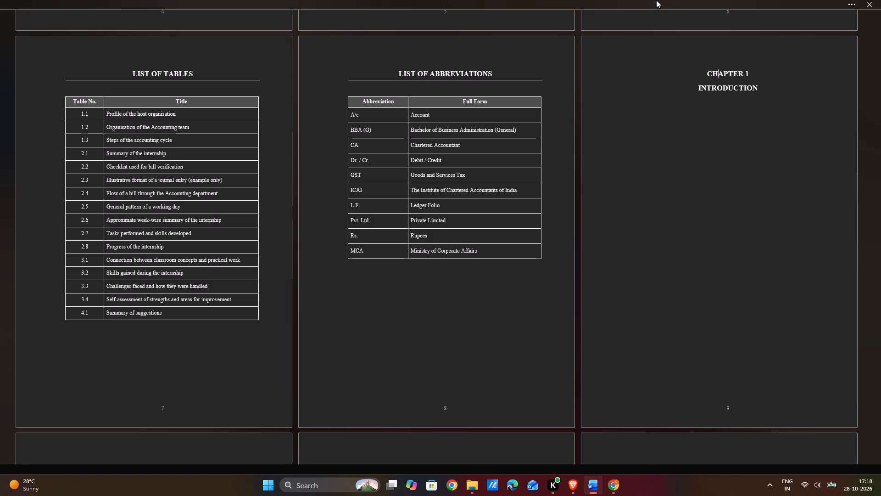
{"action": "key", "text": "ctrl+g"}
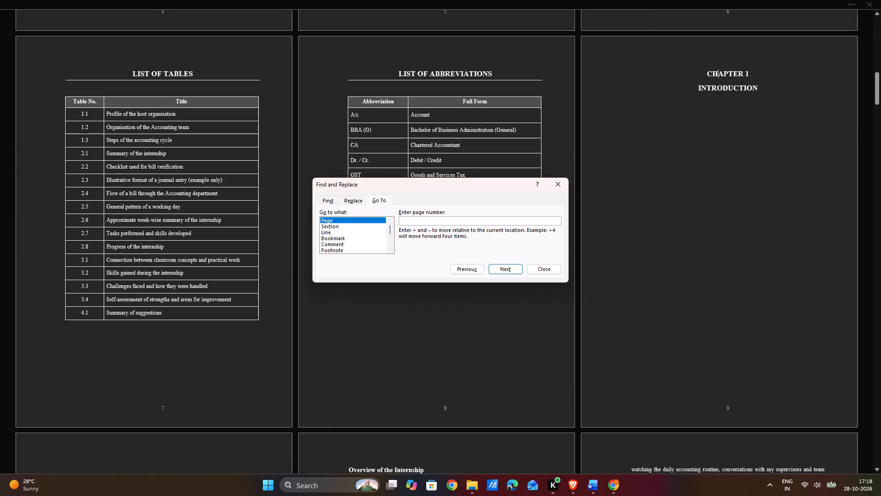
{"action": "key", "text": "9"}
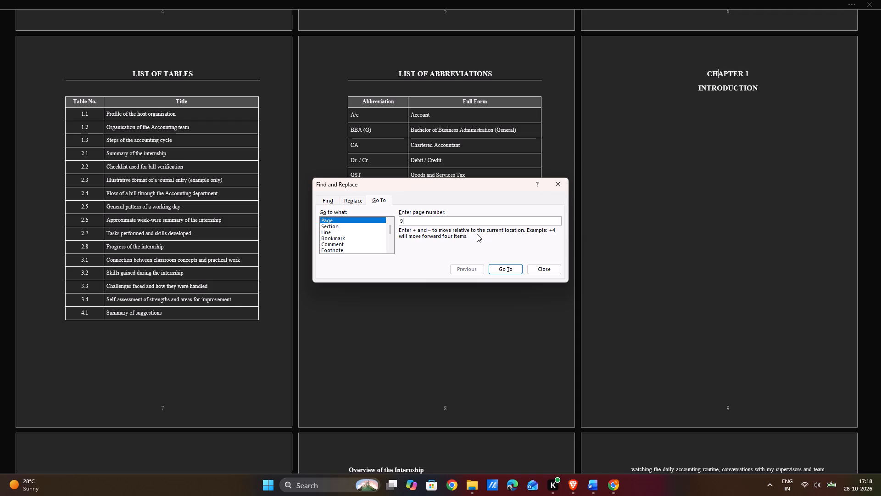
{"action": "left_click", "coordinate": [473, 222]}
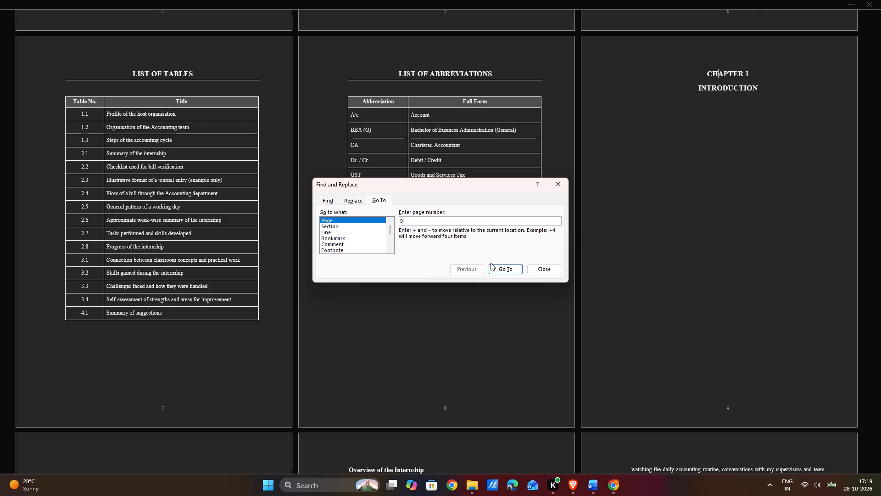
{"action": "left_click", "coordinate": [498, 268]}
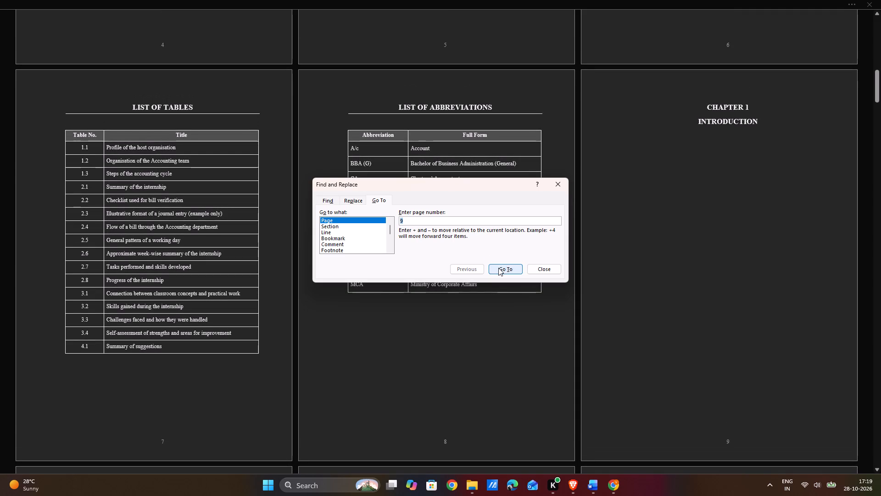
{"action": "left_click", "coordinate": [498, 268]}
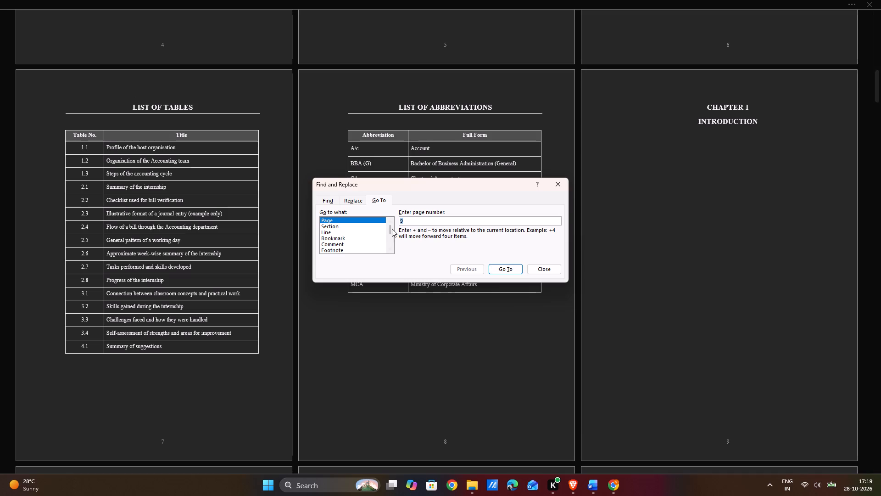
{"action": "scroll", "coordinate": [382, 231], "scroll_direction": "down", "scroll_amount": 1}
{"action": "left_click", "coordinate": [551, 265]}
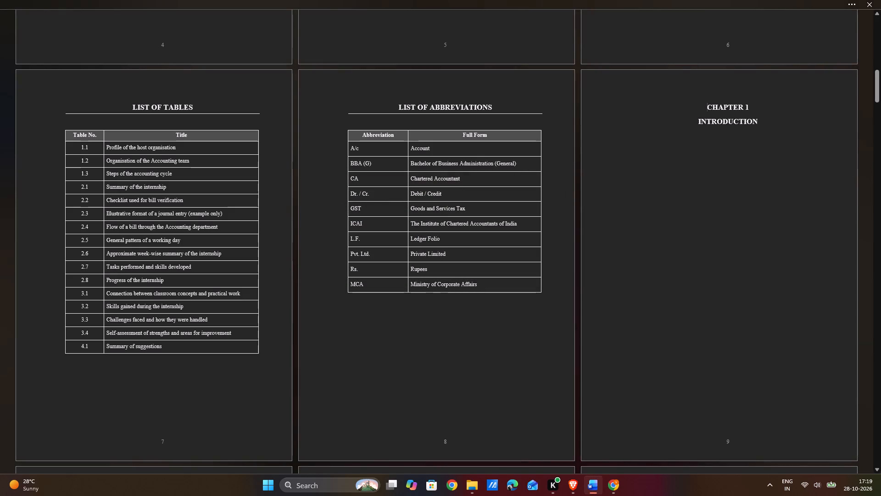
{"action": "left_click_drag", "start_coordinate": [699, 103], "coordinate": [772, 128]}
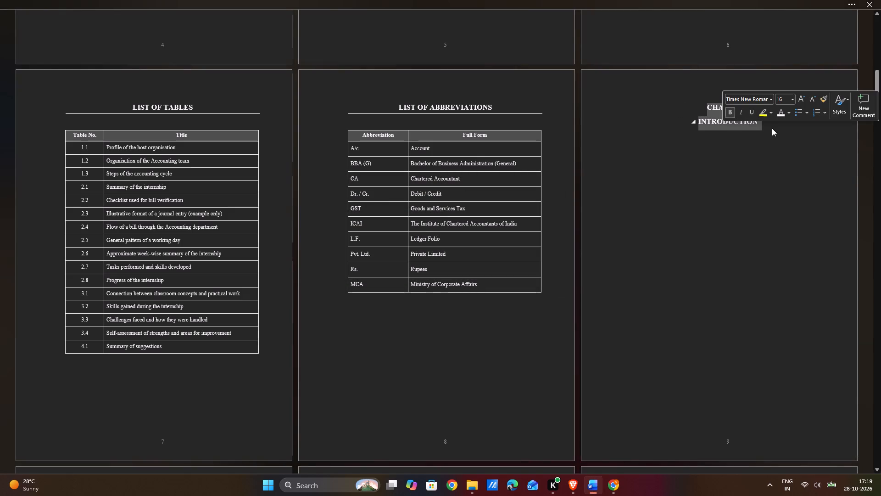
{"action": "key", "text": "Delete"}
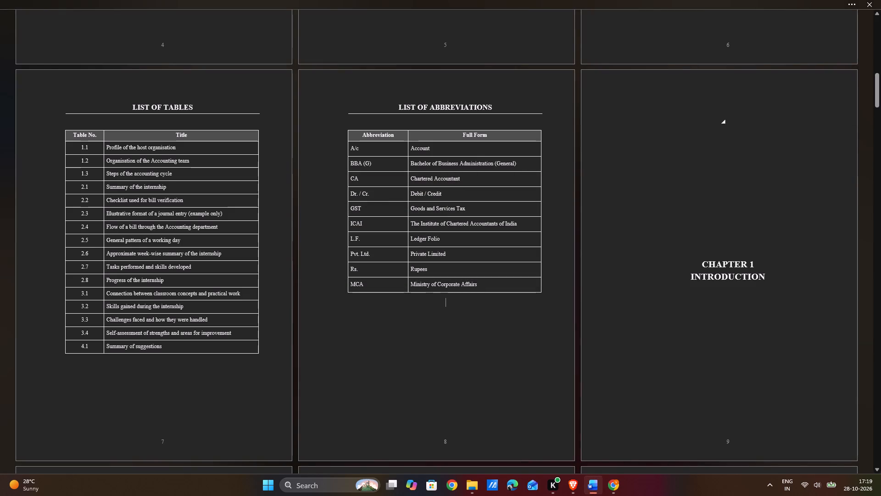
Delete the break after the second JOB PROFILE AND ACTIVITIES heading on page 18, joining it to the Overview of the Job Profile section.
{"action": "scroll", "coordinate": [772, 128], "scroll_direction": "down", "scroll_amount": 11}
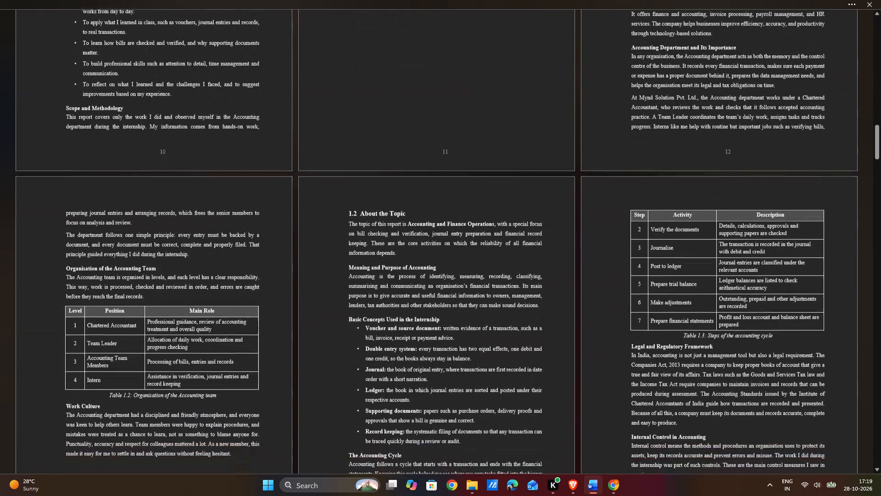
{"action": "scroll", "coordinate": [772, 128], "scroll_direction": "down", "scroll_amount": 4}
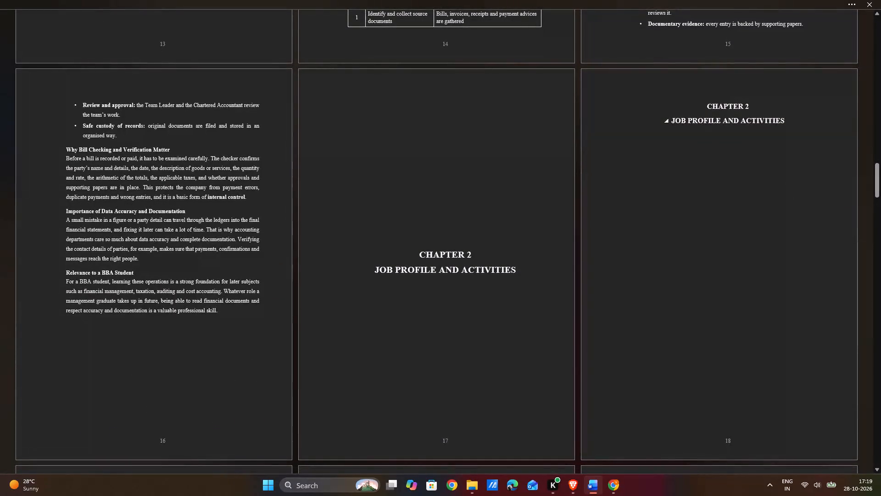
{"action": "left_click_drag", "start_coordinate": [676, 102], "coordinate": [787, 122]}
{"action": "left_click", "coordinate": [787, 122]}
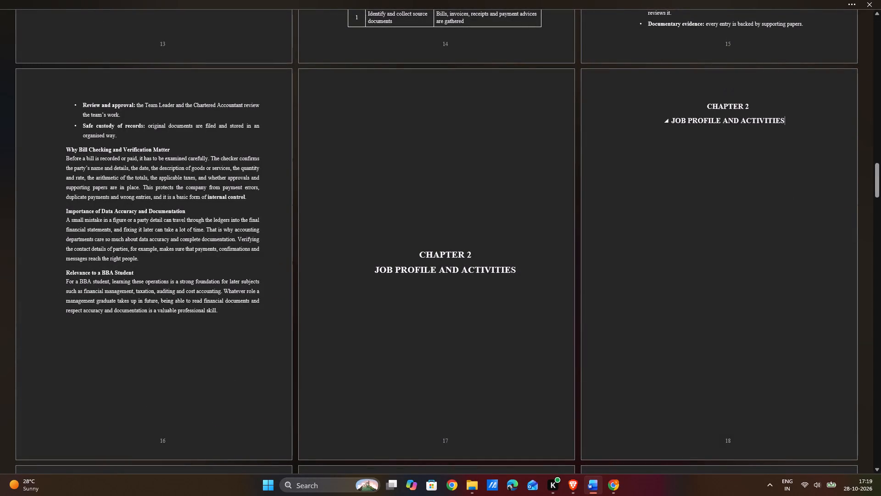
{"action": "left_click", "coordinate": [787, 122]}
{"action": "key", "text": "Delete"}
Delete the duplicate CHAPTER 3 KEY LEARNING AND CHALLENGES heading on the page after the centred Chapter 3 title page.
{"action": "scroll", "coordinate": [644, 204], "scroll_direction": "down", "scroll_amount": 2}
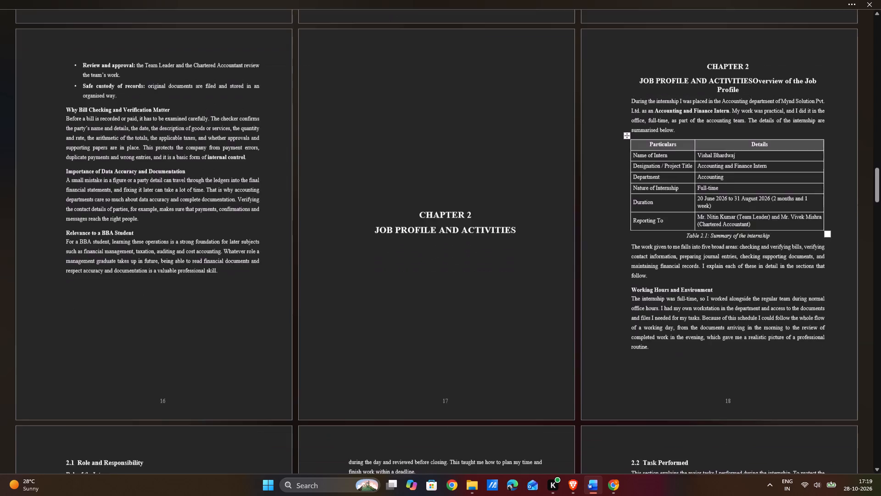
{"action": "scroll", "coordinate": [644, 204], "scroll_direction": "down", "scroll_amount": 9}
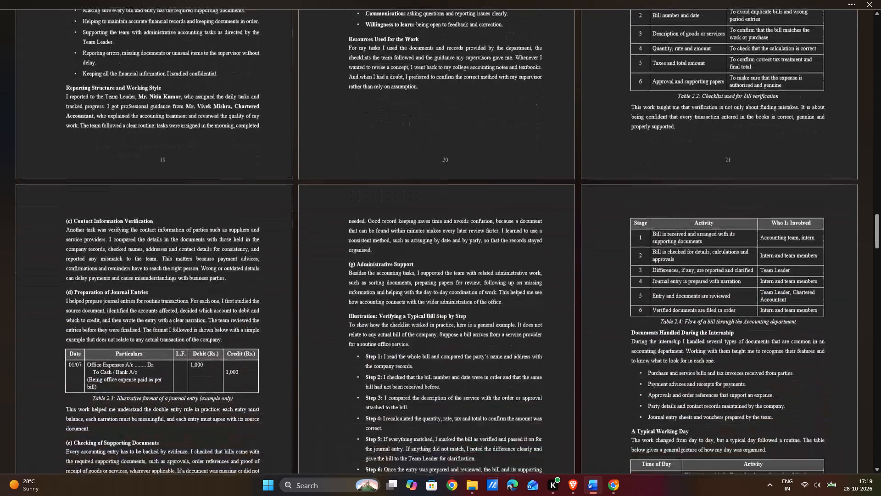
{"action": "scroll", "coordinate": [644, 204], "scroll_direction": "down", "scroll_amount": 5}
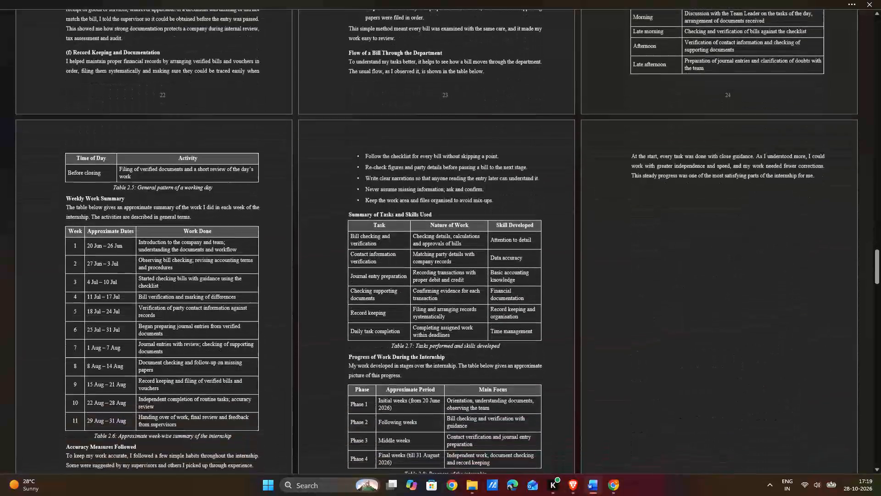
{"action": "scroll", "coordinate": [644, 204], "scroll_direction": "down", "scroll_amount": 6}
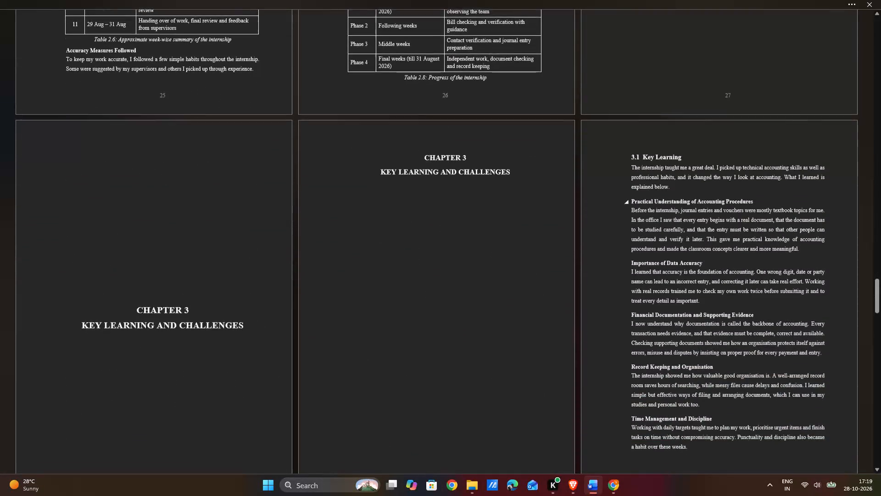
{"action": "left_click", "coordinate": [457, 154]}
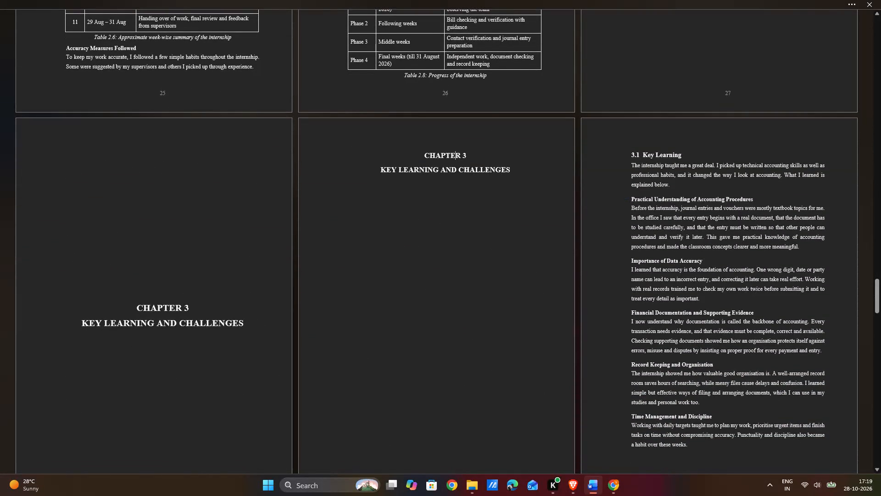
{"action": "key", "text": "Delete"}
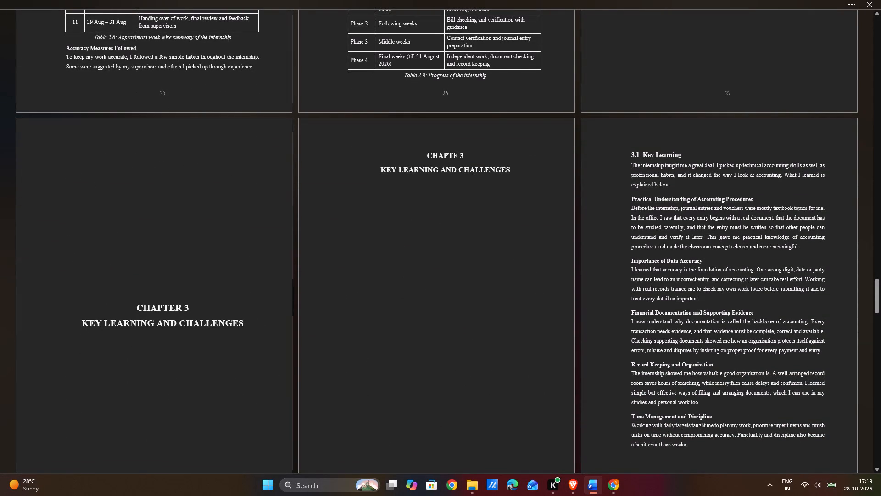
{"action": "left_click_drag", "start_coordinate": [396, 153], "coordinate": [552, 169]}
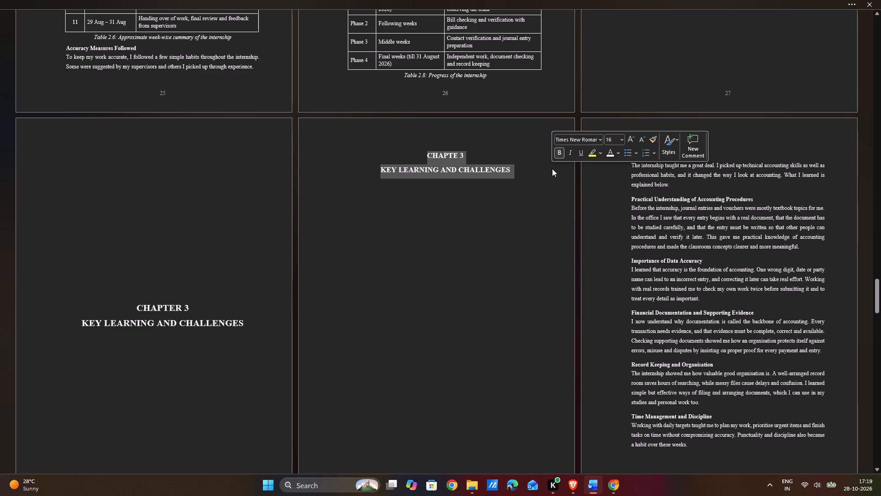
{"action": "key", "text": "Delete"}
Delete the duplicate CHAPTER 4 SUGGESTIONS AND CONCLUSION heading on page 35, after the centred Chapter 4 title page.
{"action": "scroll", "coordinate": [552, 169], "scroll_direction": "down", "scroll_amount": 2}
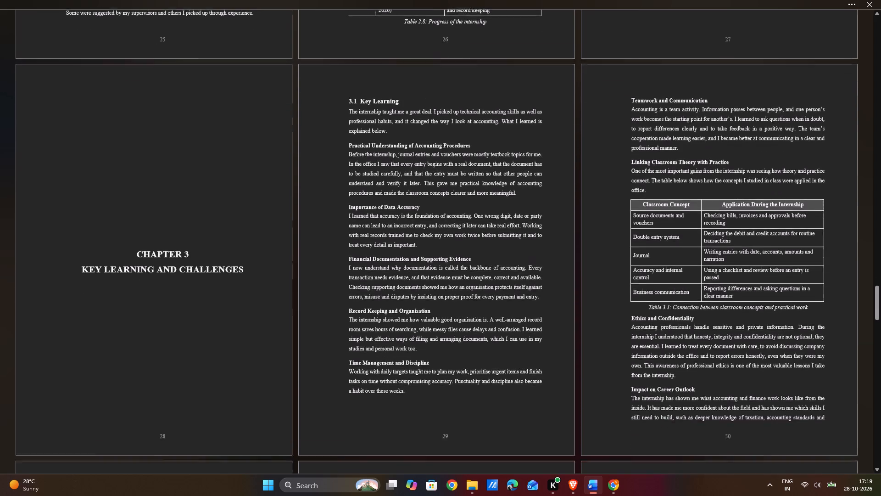
{"action": "scroll", "coordinate": [552, 169], "scroll_direction": "down", "scroll_amount": 6}
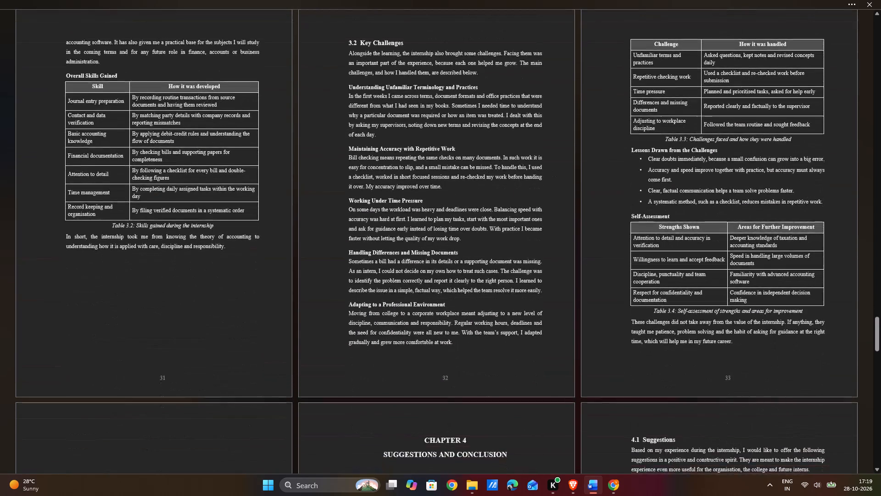
{"action": "scroll", "coordinate": [552, 169], "scroll_direction": "down", "scroll_amount": 5}
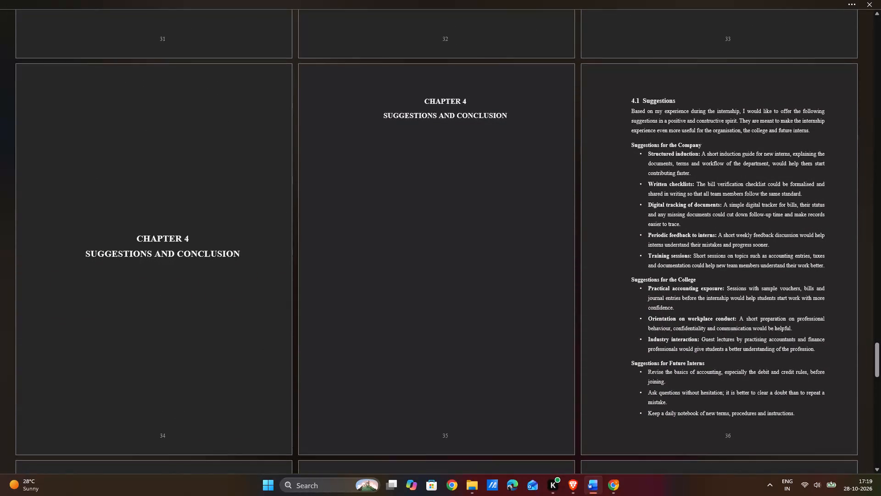
{"action": "left_click_drag", "start_coordinate": [419, 100], "coordinate": [530, 130]}
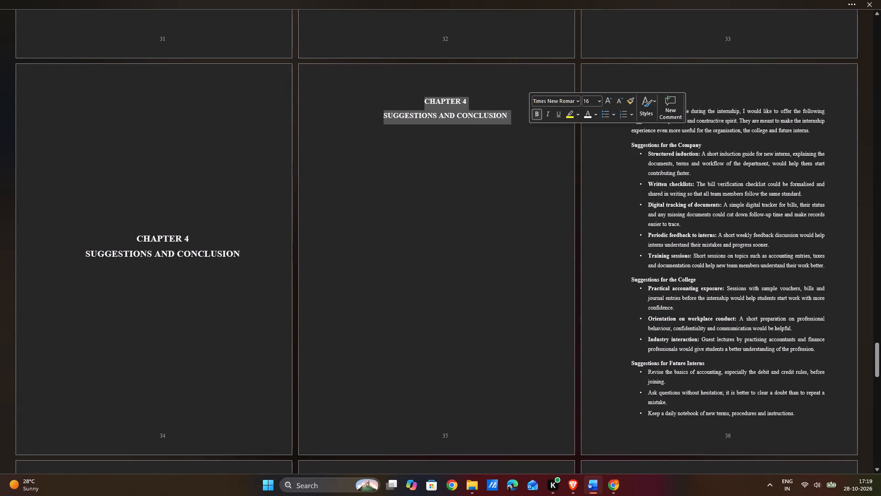
{"action": "key", "text": "Delete"}
Review the closing pages from the conclusion through the glossary annexure to the bibliography.
{"action": "scroll", "coordinate": [530, 130], "scroll_direction": "down", "scroll_amount": 8}
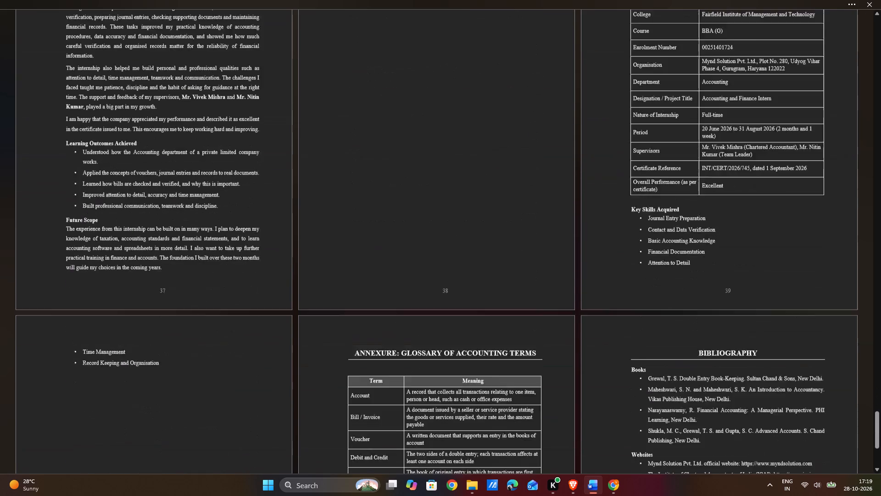
{"action": "scroll", "coordinate": [530, 130], "scroll_direction": "down", "scroll_amount": 4}
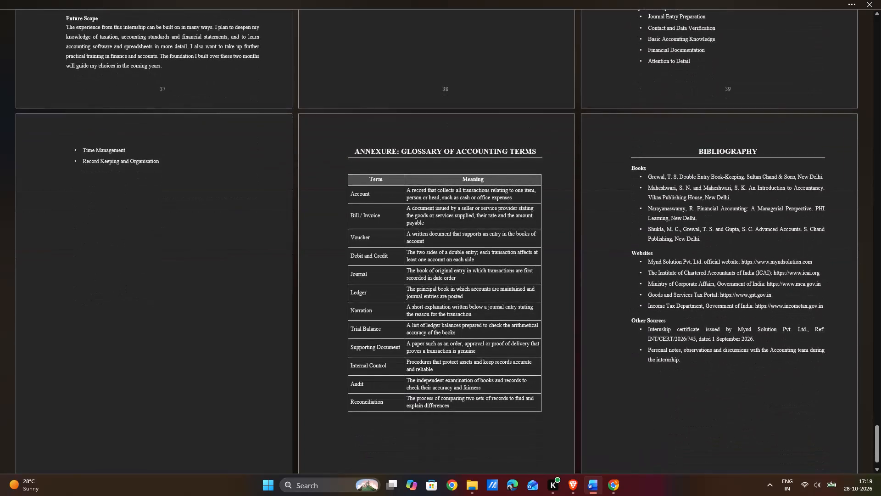
{"action": "scroll", "coordinate": [530, 130], "scroll_direction": "down", "scroll_amount": 3}
{"action": "left_click_drag", "start_coordinate": [351, 107], "coordinate": [368, 119]}
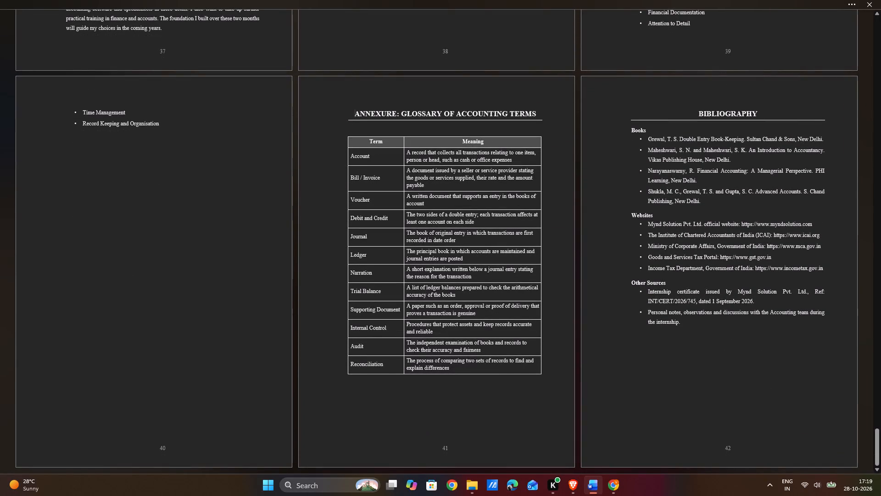
Delete the whole ANNEXURE: GLOSSARY OF ACCOUNTING TERMS section, heading and table, from the page before the bibliography.
{"action": "left_click_drag", "start_coordinate": [368, 119], "coordinate": [568, 378]}
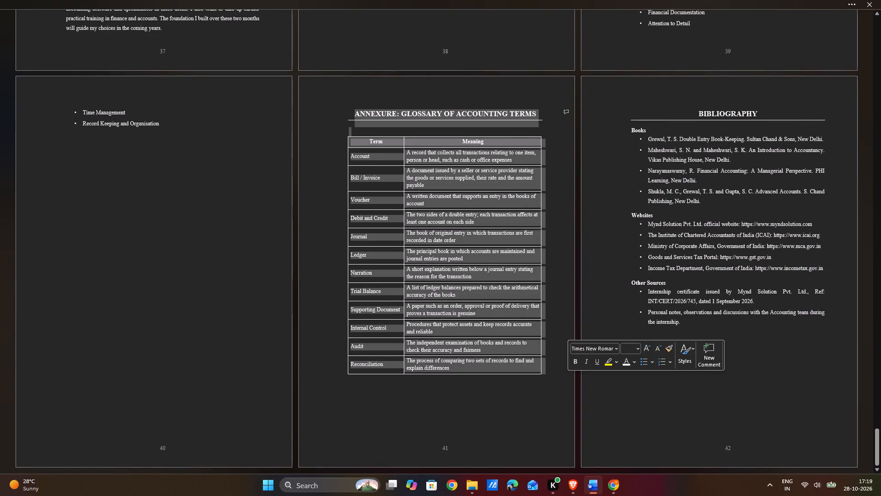
{"action": "key", "text": "Delete"}
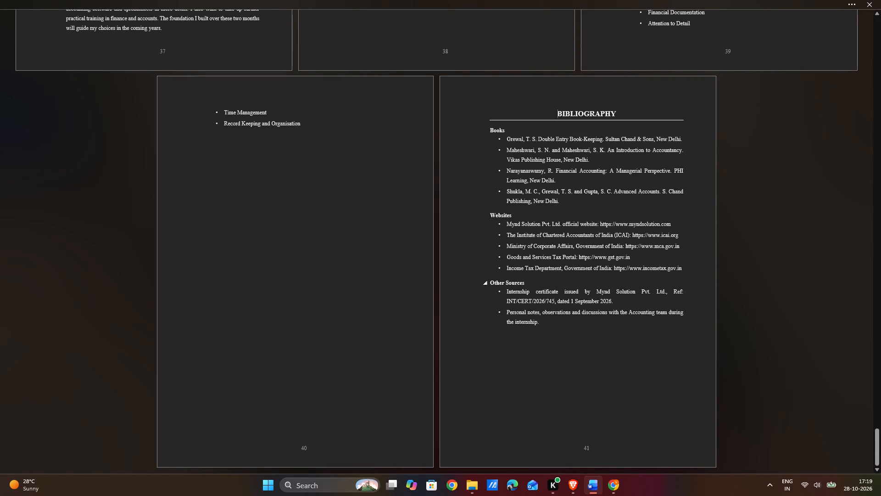
Review the report from the bibliography back to the cover page, checking the front matter, table of contents and lists of tables and abbreviations.
{"action": "scroll", "coordinate": [542, 231], "scroll_direction": "down", "scroll_amount": 1}
{"action": "scroll", "coordinate": [542, 231], "scroll_direction": "up", "scroll_amount": 2}
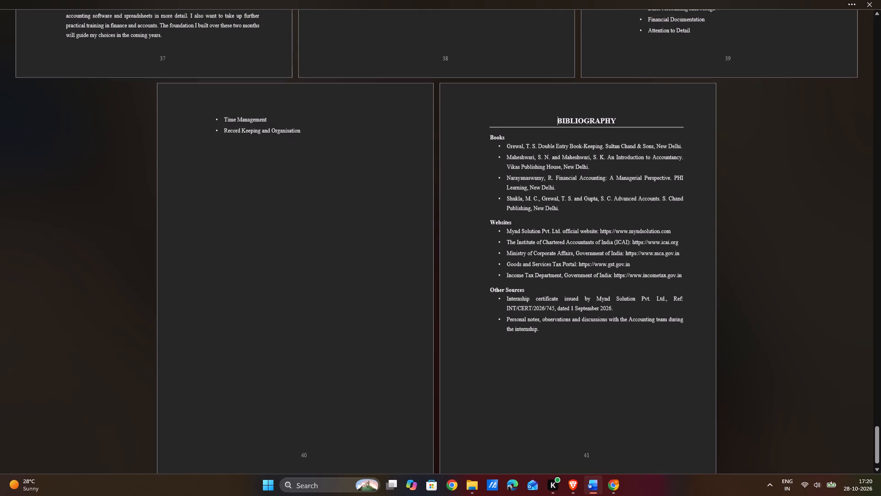
{"action": "scroll", "coordinate": [542, 231], "scroll_direction": "up", "scroll_amount": 10}
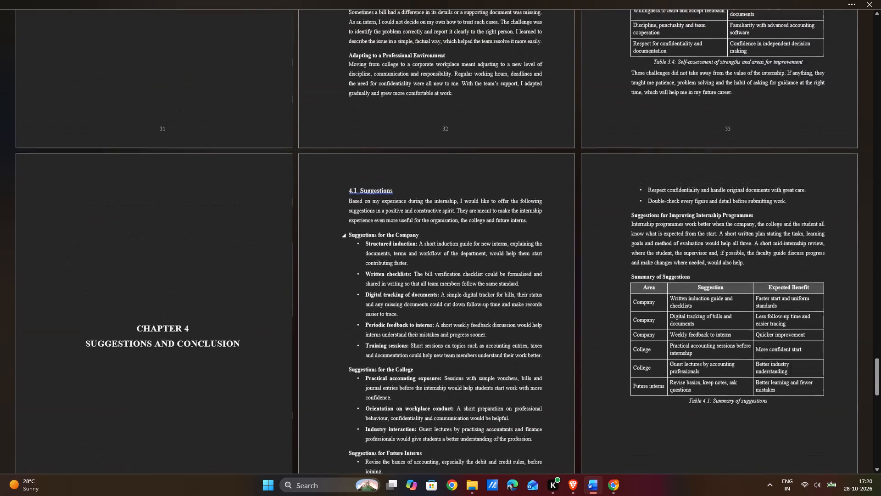
{"action": "scroll", "coordinate": [542, 231], "scroll_direction": "up", "scroll_amount": 14}
{"action": "scroll", "coordinate": [542, 231], "scroll_direction": "up", "scroll_amount": 13}
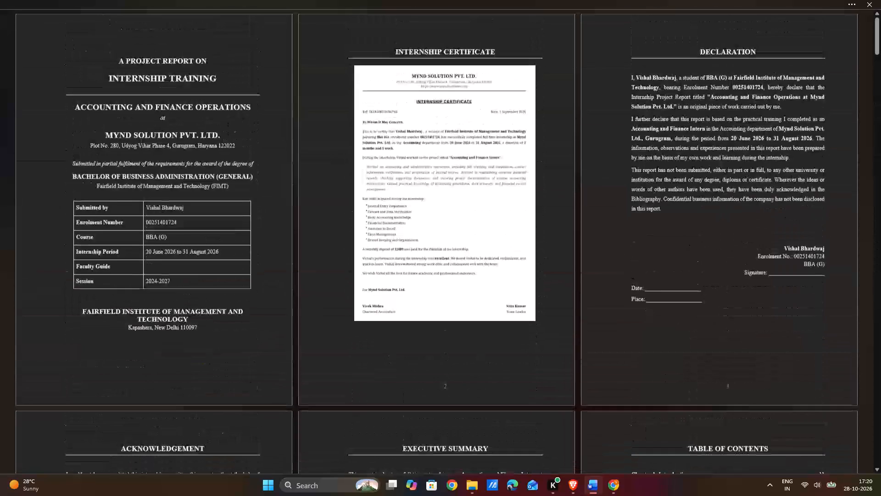
{"action": "scroll", "coordinate": [542, 231], "scroll_direction": "down", "scroll_amount": 2}
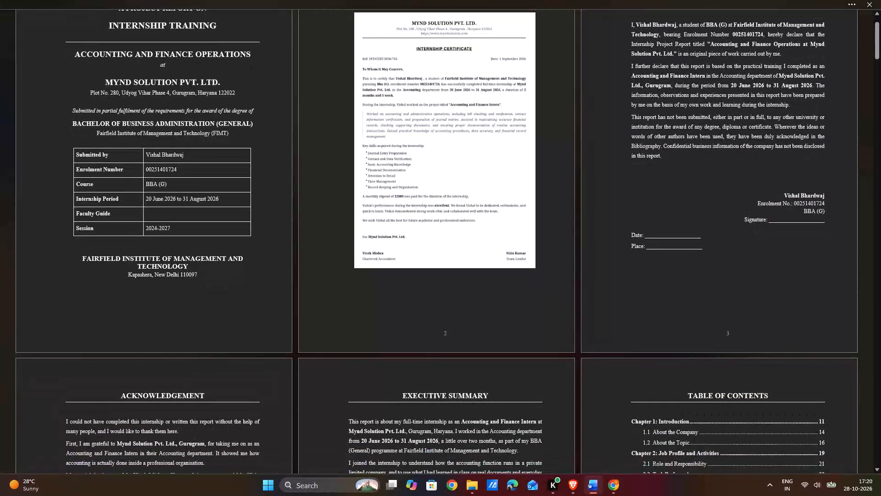
{"action": "scroll", "coordinate": [542, 231], "scroll_direction": "down", "scroll_amount": 7}
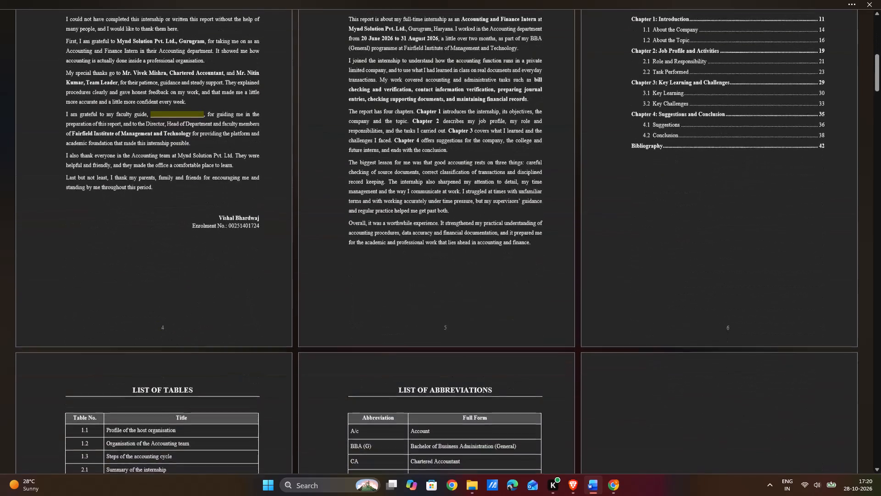
{"action": "scroll", "coordinate": [542, 231], "scroll_direction": "up", "scroll_amount": 2}
{"action": "scroll", "coordinate": [542, 231], "scroll_direction": "down", "scroll_amount": 5}
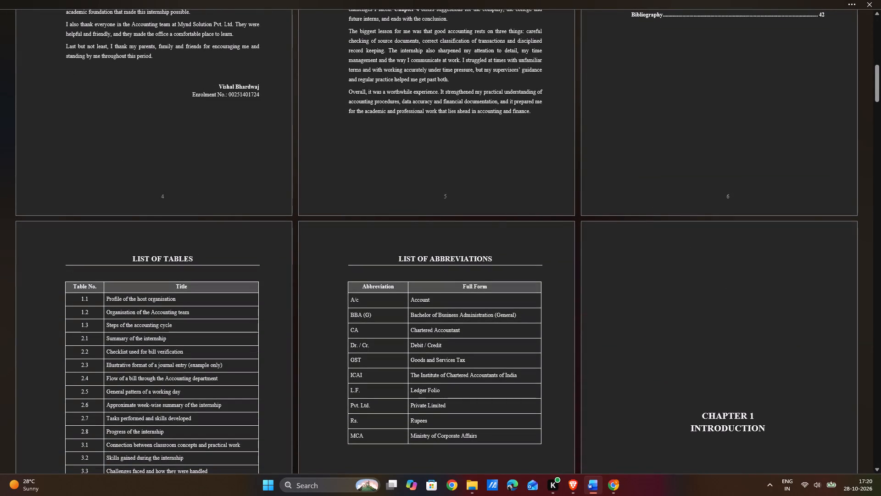
{"action": "scroll", "coordinate": [696, 136], "scroll_direction": "up", "scroll_amount": 12}
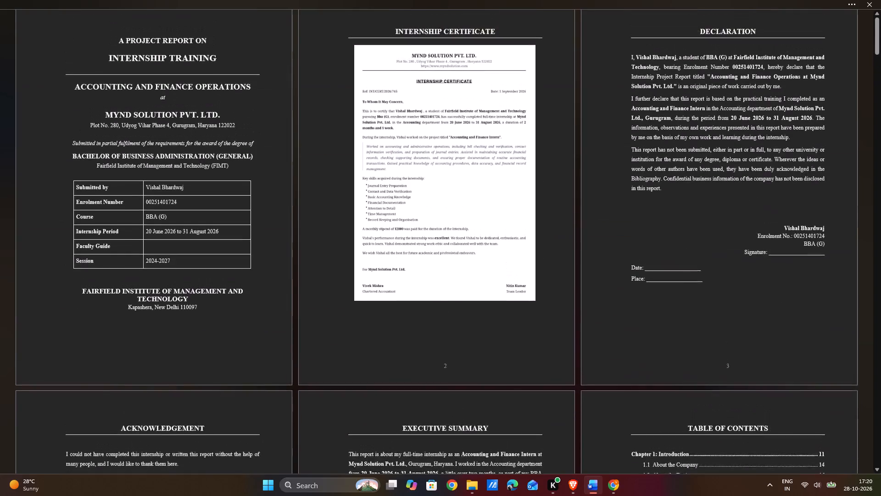
{"action": "scroll", "coordinate": [696, 136], "scroll_direction": "up", "scroll_amount": 3}
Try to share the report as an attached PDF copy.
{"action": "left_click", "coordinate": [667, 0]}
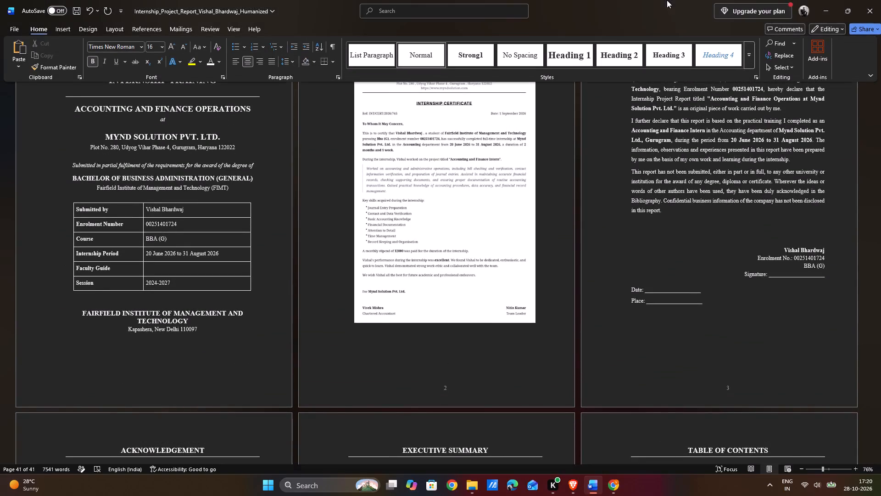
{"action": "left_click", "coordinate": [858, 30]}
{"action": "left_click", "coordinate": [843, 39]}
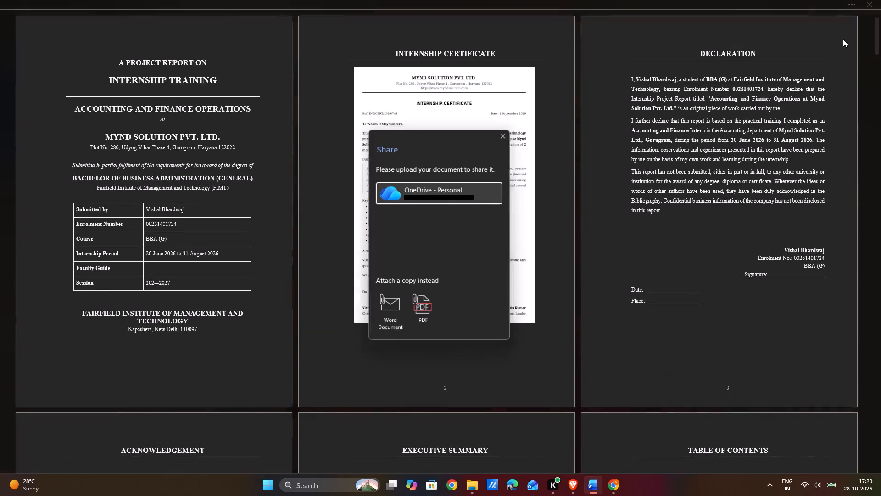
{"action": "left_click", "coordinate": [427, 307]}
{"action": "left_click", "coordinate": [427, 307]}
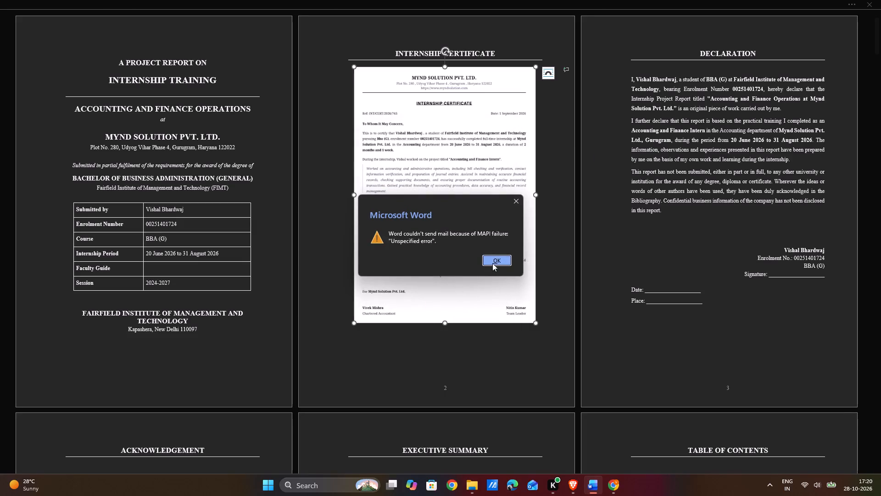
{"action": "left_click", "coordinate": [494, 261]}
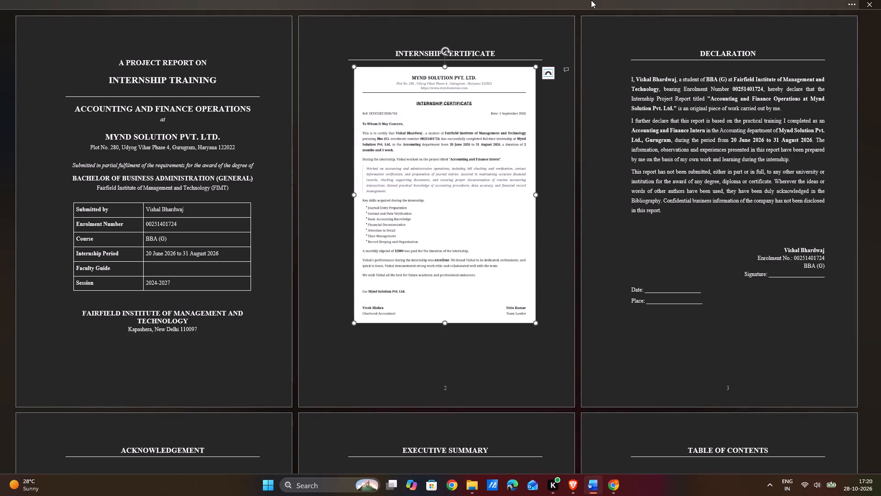
Save the internship report document.
{"action": "left_click", "coordinate": [591, 0]}
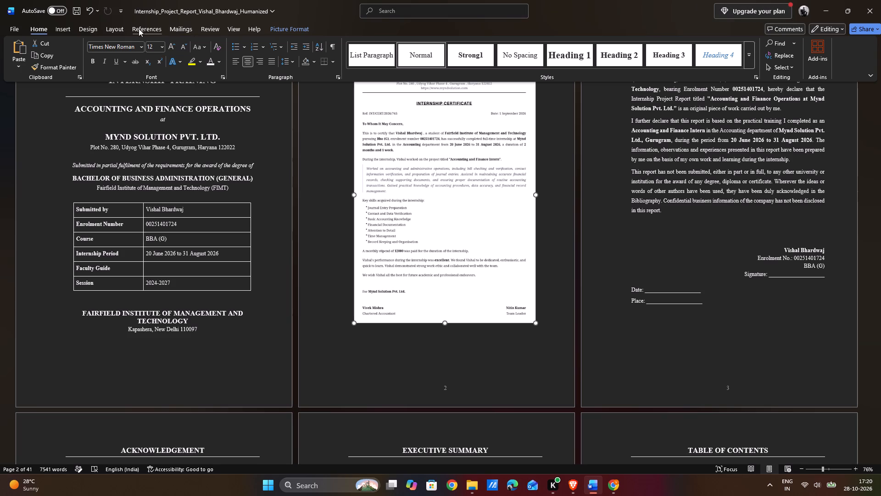
{"action": "left_click", "coordinate": [75, 12]}
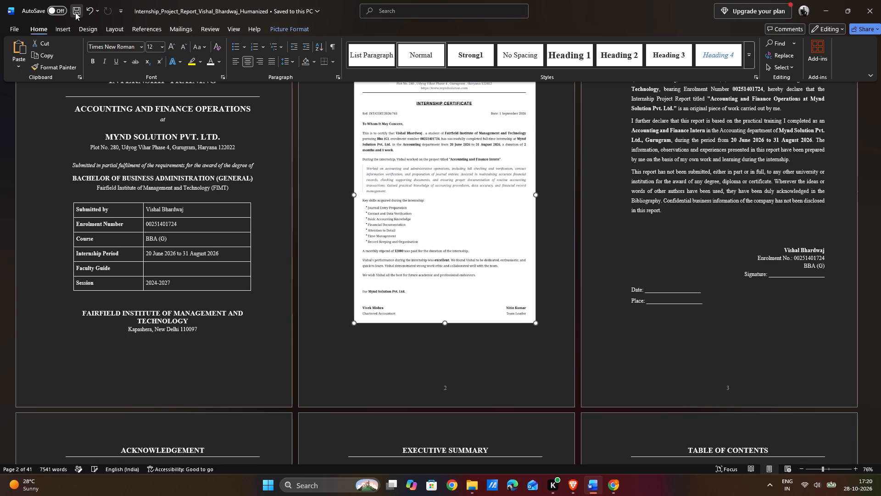
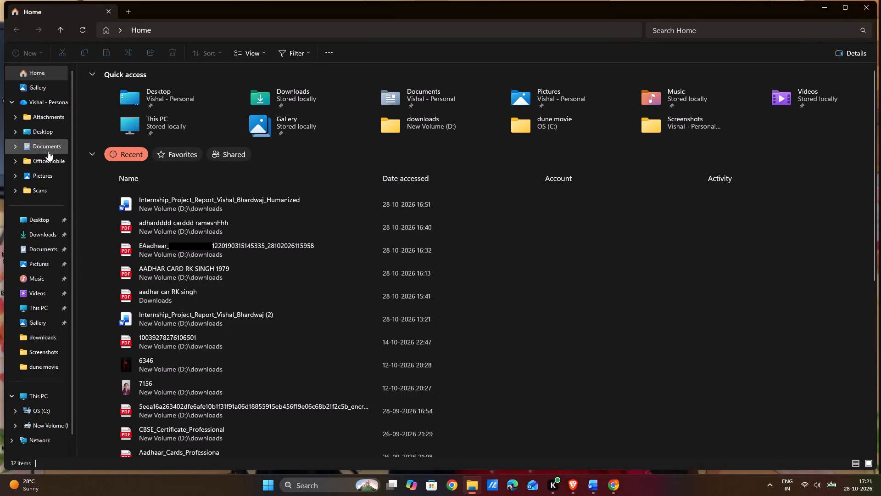
Open the downloads folder on New Volume (D:) in File Explorer.
{"action": "left_click", "coordinate": [46, 242]}
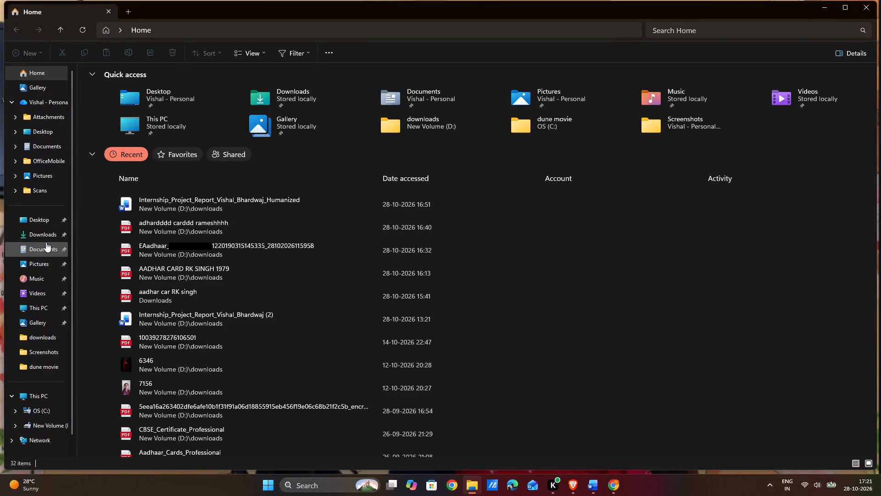
{"action": "left_click", "coordinate": [48, 231]}
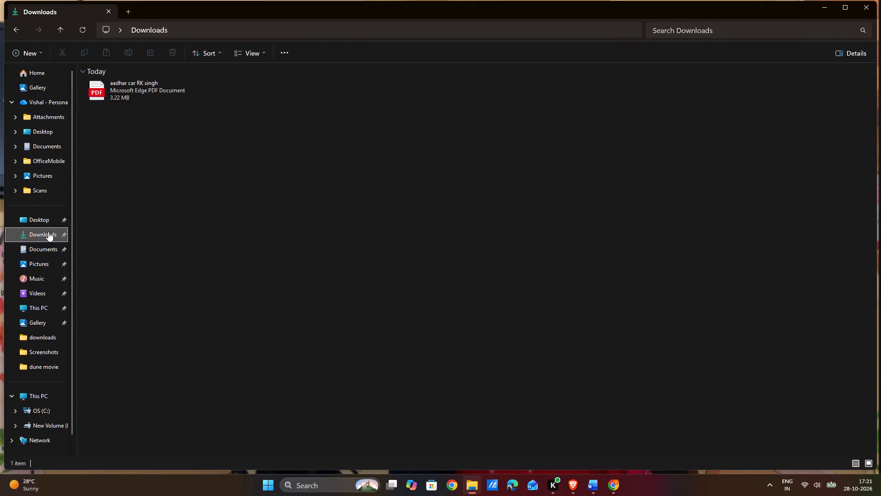
{"action": "left_click", "coordinate": [48, 231]}
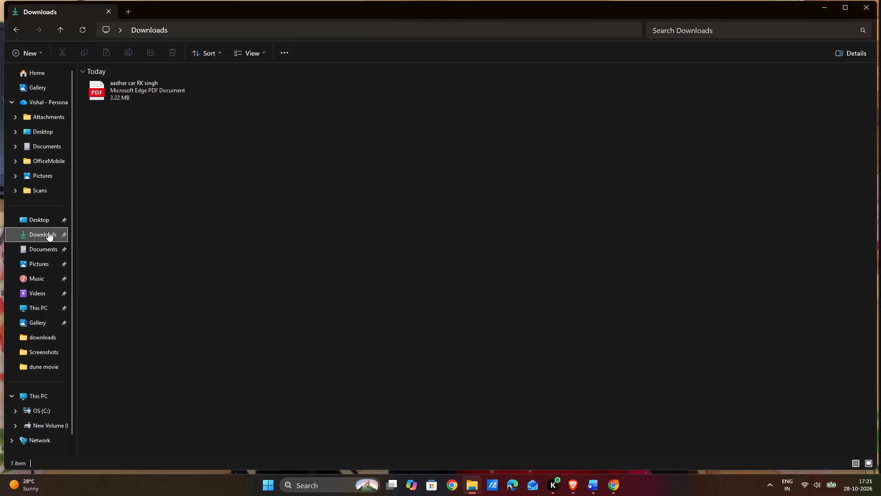
{"action": "left_click", "coordinate": [42, 344]}
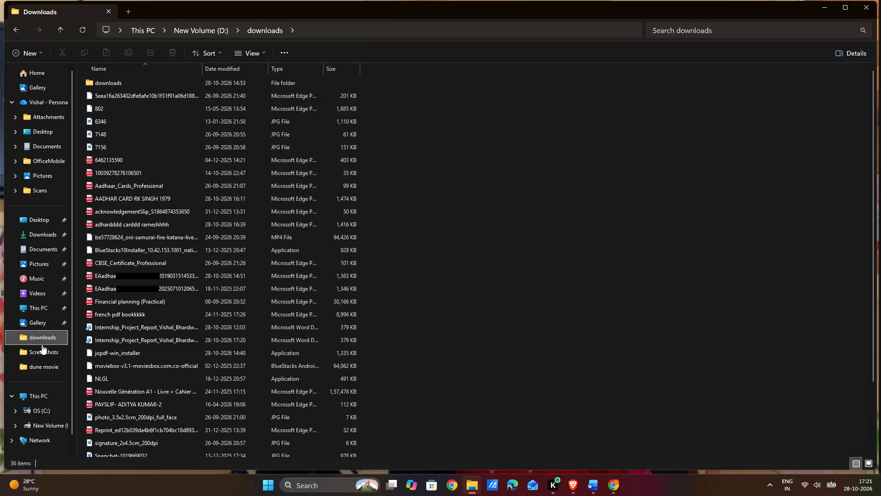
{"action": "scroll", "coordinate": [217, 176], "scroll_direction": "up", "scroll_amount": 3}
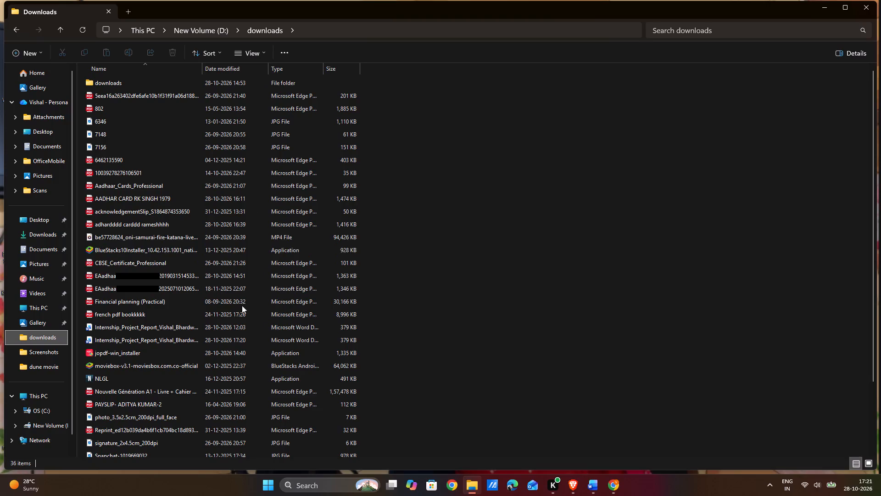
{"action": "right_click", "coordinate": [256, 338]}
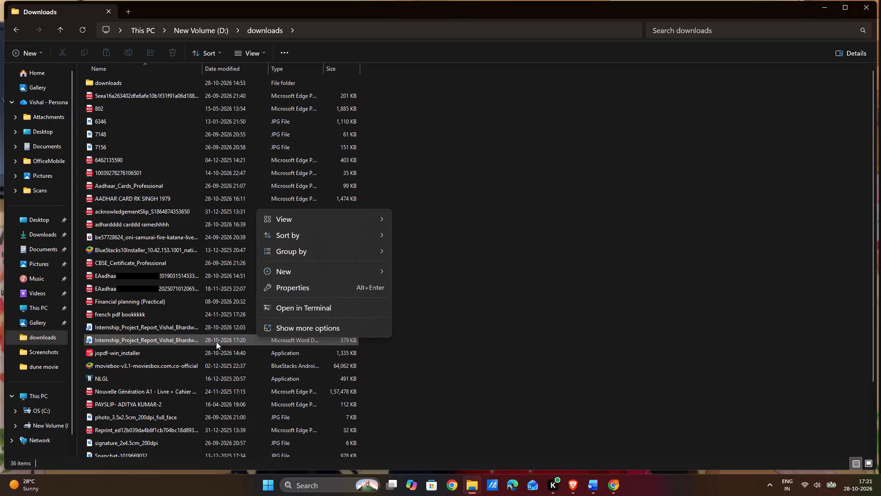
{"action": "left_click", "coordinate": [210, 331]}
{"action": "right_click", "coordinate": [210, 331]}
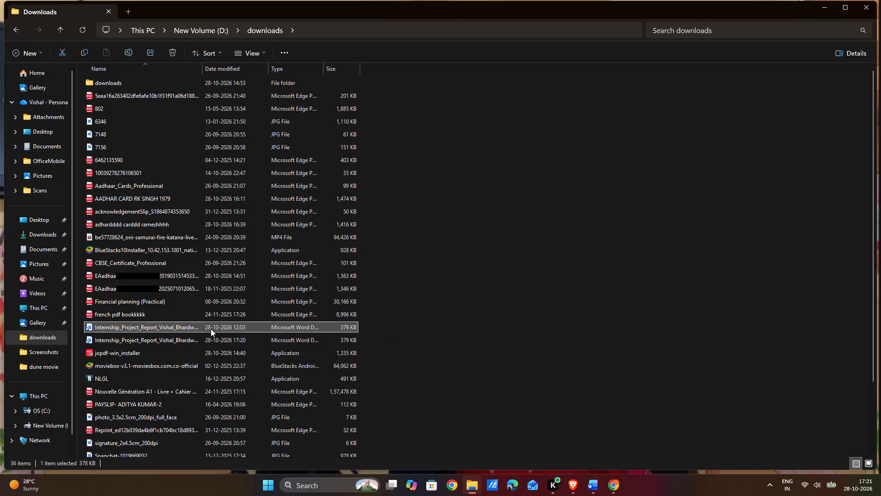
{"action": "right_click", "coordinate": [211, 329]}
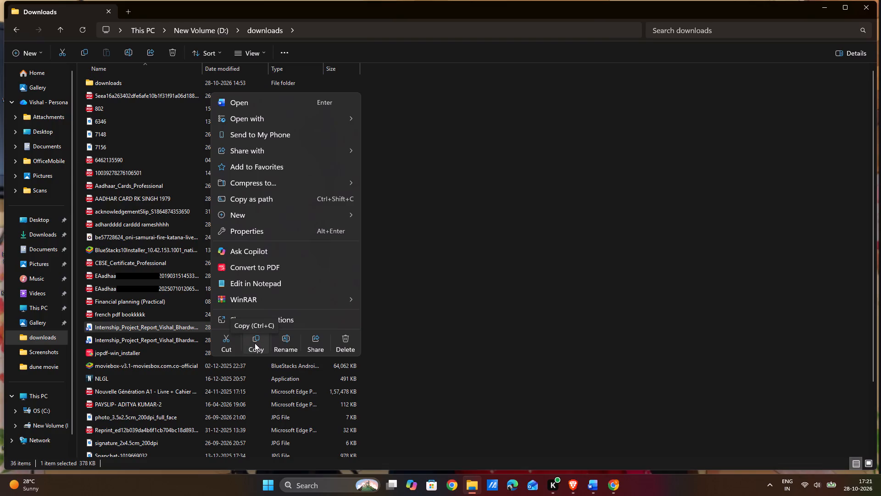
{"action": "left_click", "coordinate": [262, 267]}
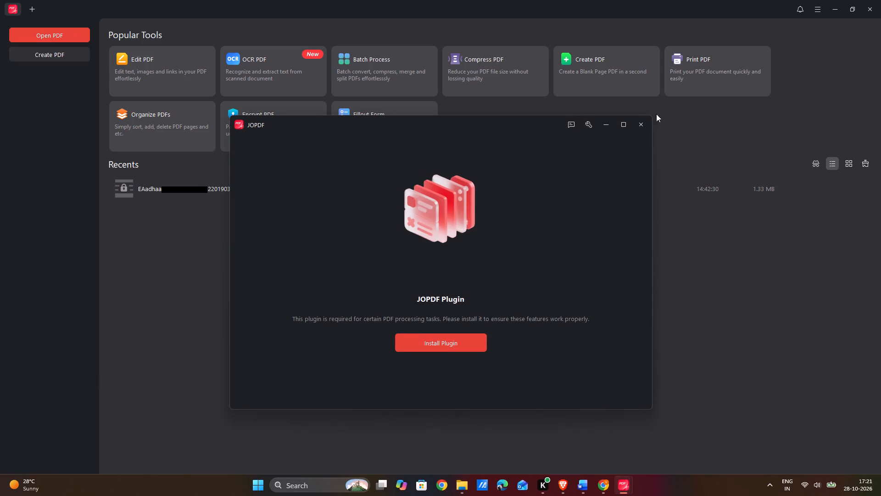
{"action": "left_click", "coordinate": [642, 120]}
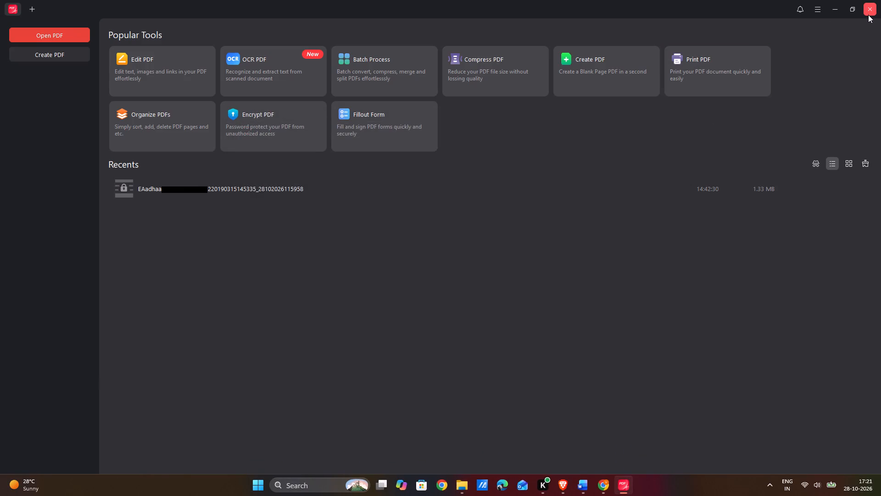
Close the PDF editor window and return to the downloads folder.
{"action": "left_click", "coordinate": [868, 15]}
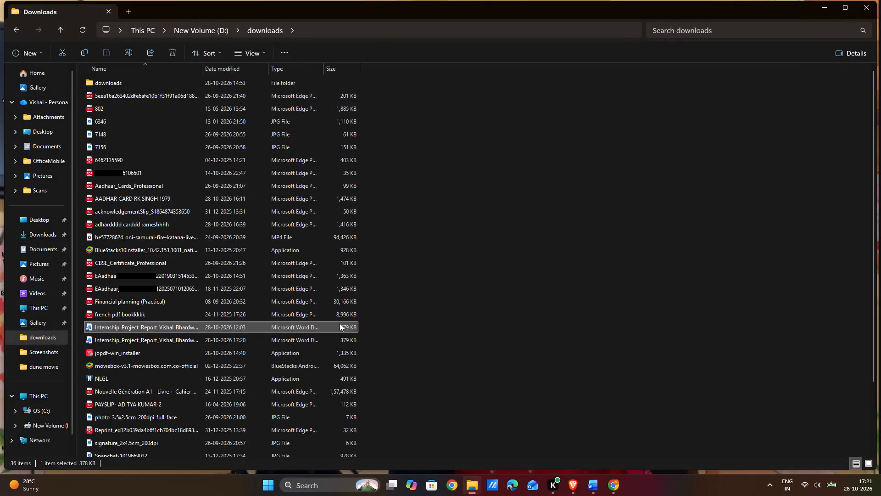
Bring up the file actions for the internship project report Word document modified at 12:03 in the downloads folder.
{"action": "left_click", "coordinate": [339, 323]}
{"action": "right_click", "coordinate": [339, 323]}
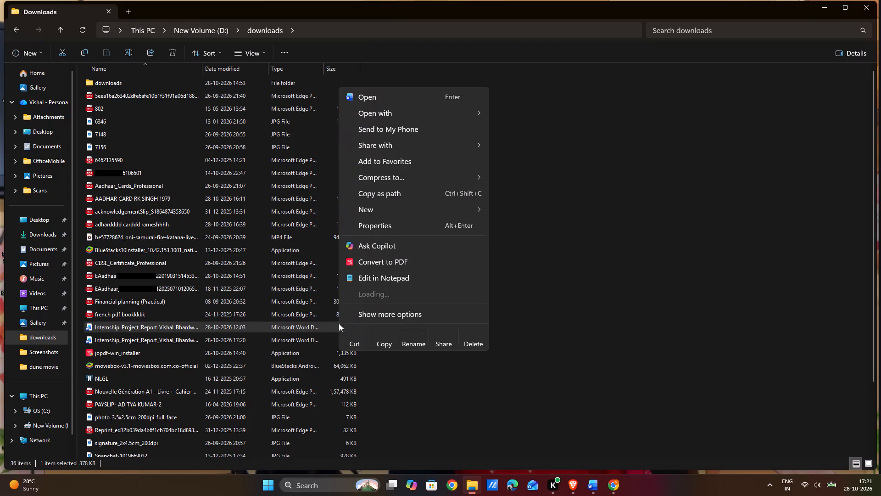
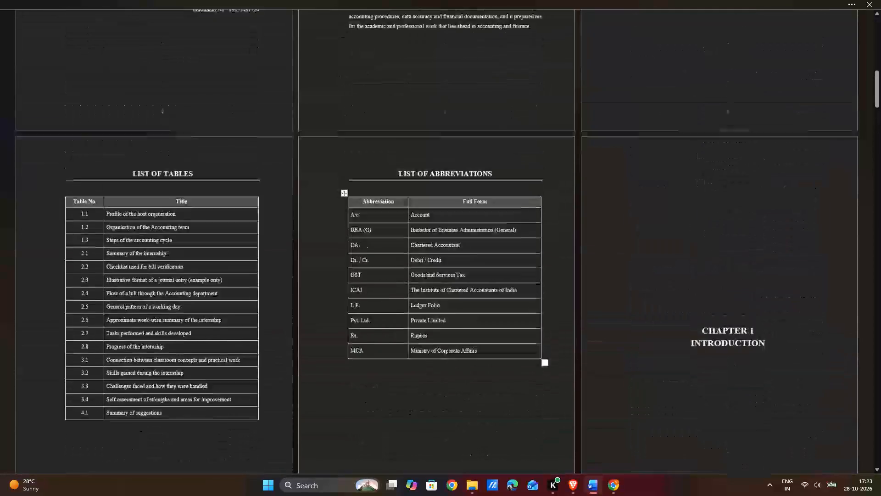
Open the Share dialog for the internship report document, with its options to upload it or attach a copy.
{"action": "scroll", "coordinate": [519, 190], "scroll_direction": "up", "scroll_amount": 9}
{"action": "scroll", "coordinate": [519, 190], "scroll_direction": "up", "scroll_amount": 20}
{"action": "left_click", "coordinate": [526, 0]}
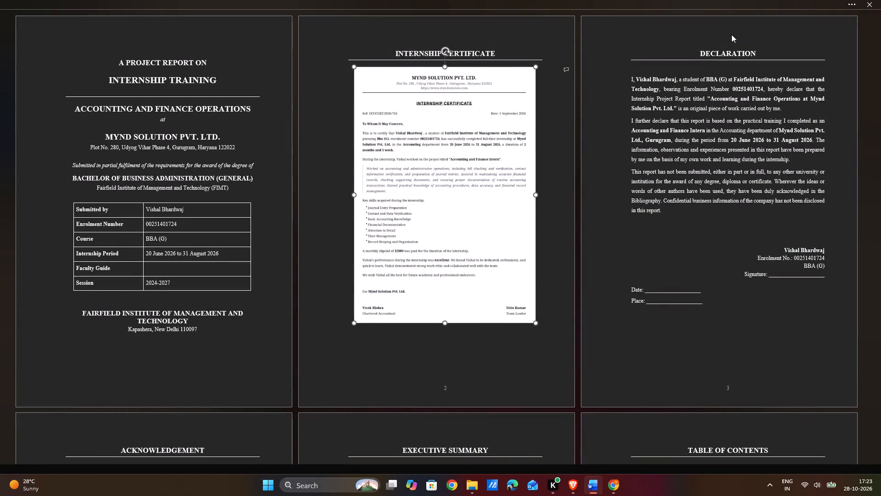
{"action": "left_click", "coordinate": [859, 27]}
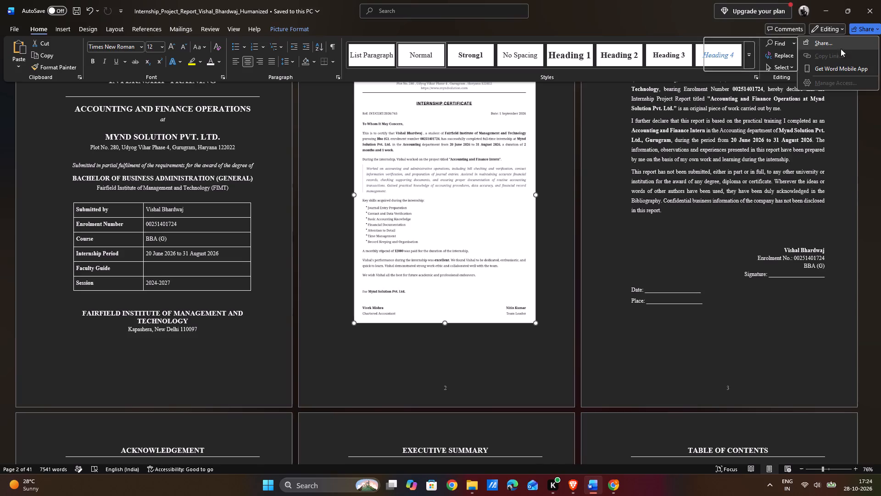
{"action": "left_click", "coordinate": [824, 40]}
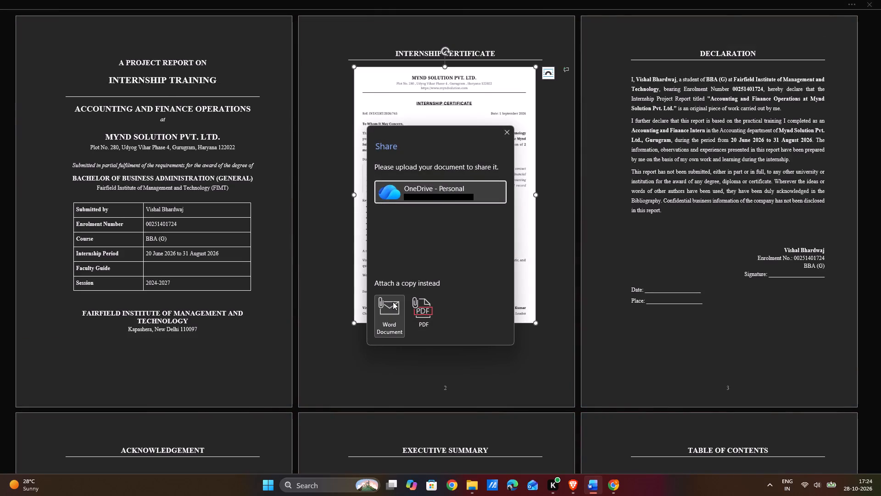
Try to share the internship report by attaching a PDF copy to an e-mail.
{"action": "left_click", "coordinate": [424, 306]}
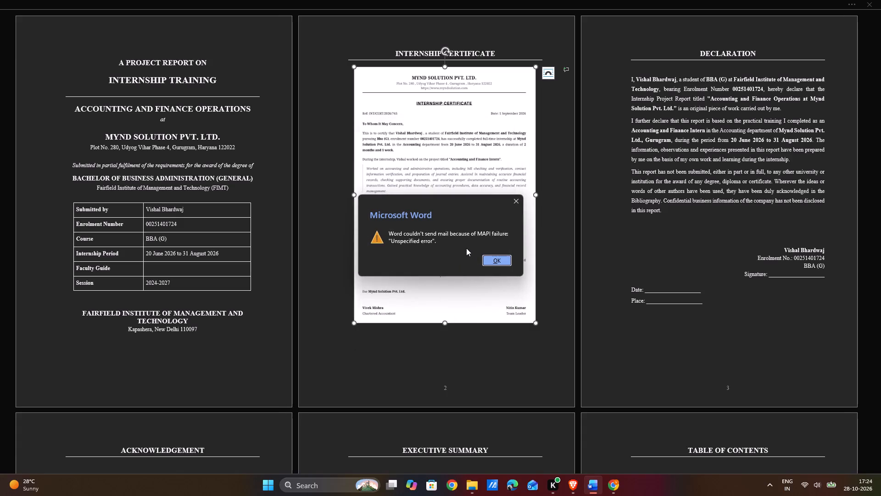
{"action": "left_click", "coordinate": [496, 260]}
Bring back the hidden ribbon and save the internship report.
{"action": "left_click", "coordinate": [580, 0]}
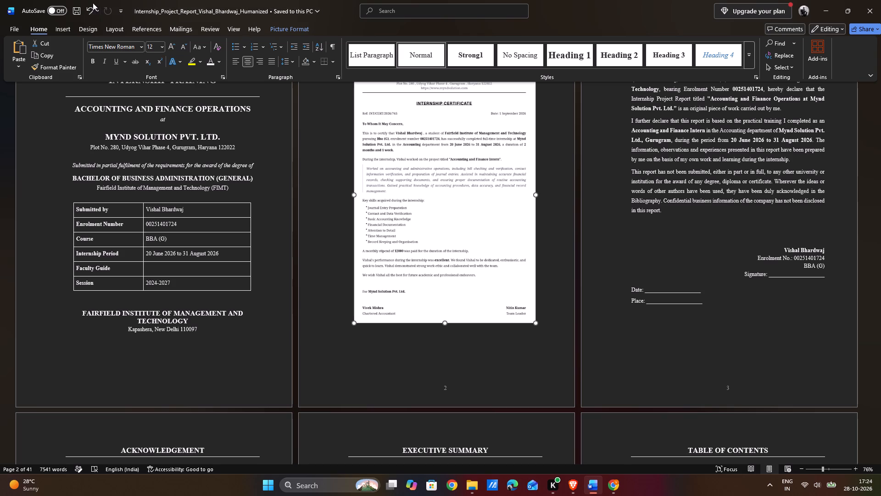
{"action": "left_click", "coordinate": [75, 8]}
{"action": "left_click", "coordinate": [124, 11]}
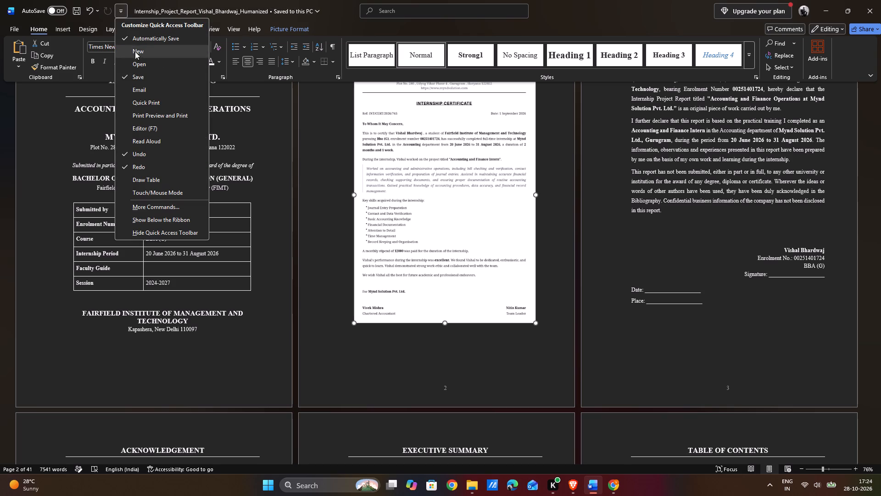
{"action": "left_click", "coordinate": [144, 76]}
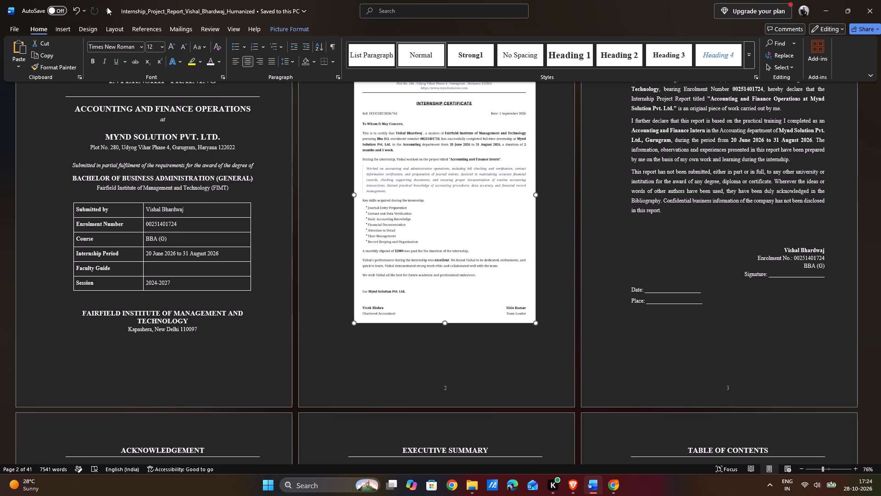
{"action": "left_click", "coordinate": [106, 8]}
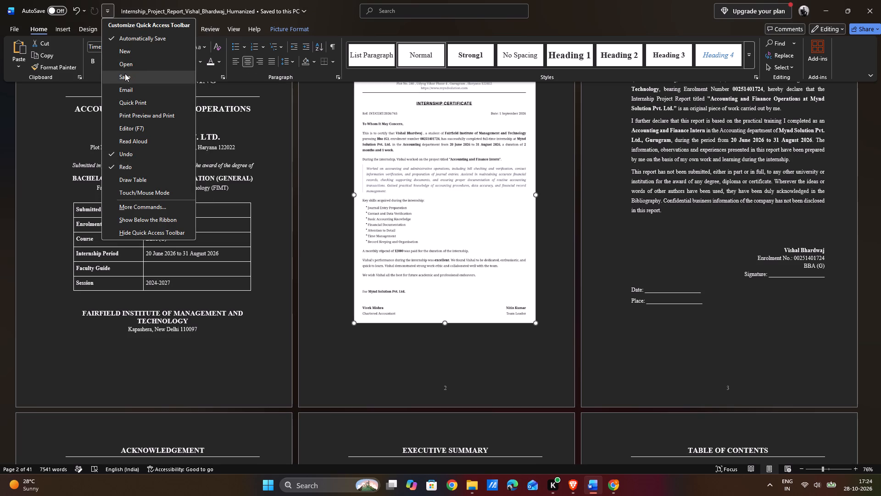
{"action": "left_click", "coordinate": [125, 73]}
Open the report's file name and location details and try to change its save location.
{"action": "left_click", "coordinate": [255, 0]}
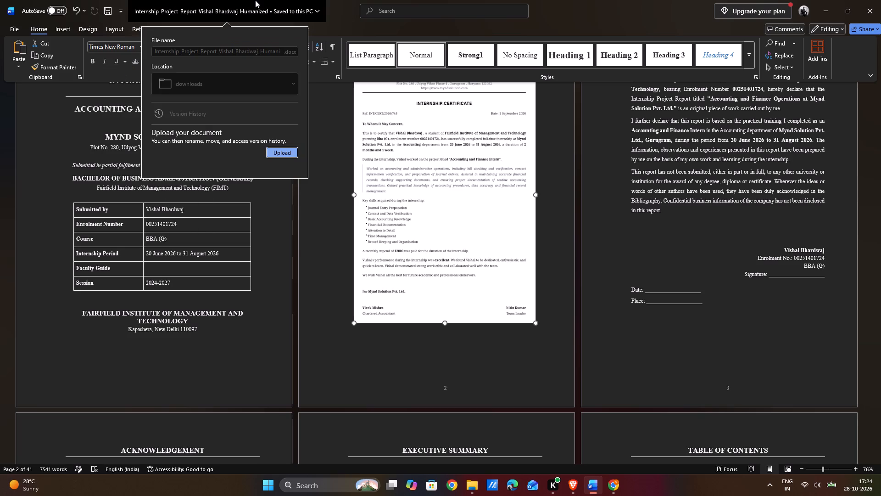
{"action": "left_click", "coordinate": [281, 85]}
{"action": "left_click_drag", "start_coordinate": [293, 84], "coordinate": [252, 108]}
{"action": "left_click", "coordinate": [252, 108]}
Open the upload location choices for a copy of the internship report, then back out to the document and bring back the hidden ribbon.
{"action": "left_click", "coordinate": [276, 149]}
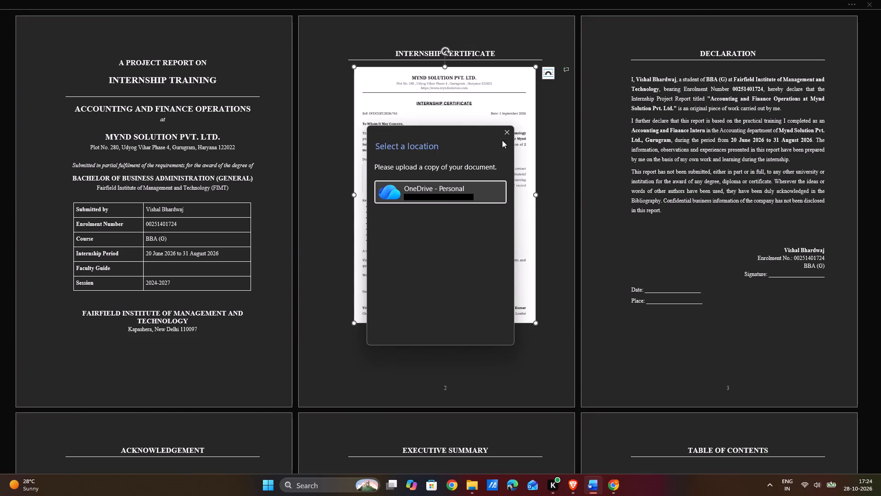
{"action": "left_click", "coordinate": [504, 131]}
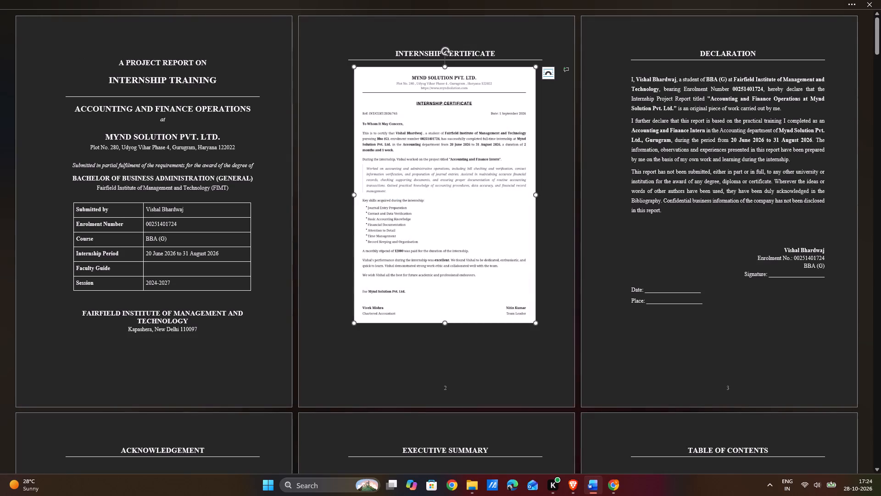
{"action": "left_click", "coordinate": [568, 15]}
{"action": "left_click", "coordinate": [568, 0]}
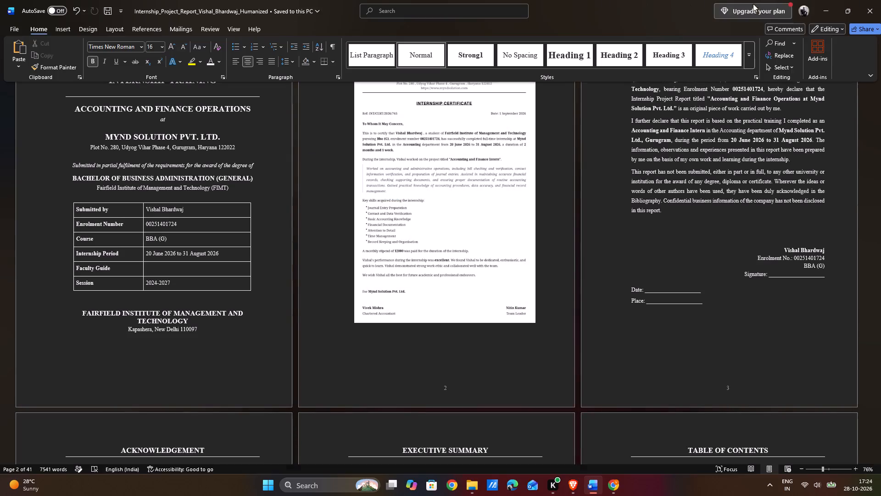
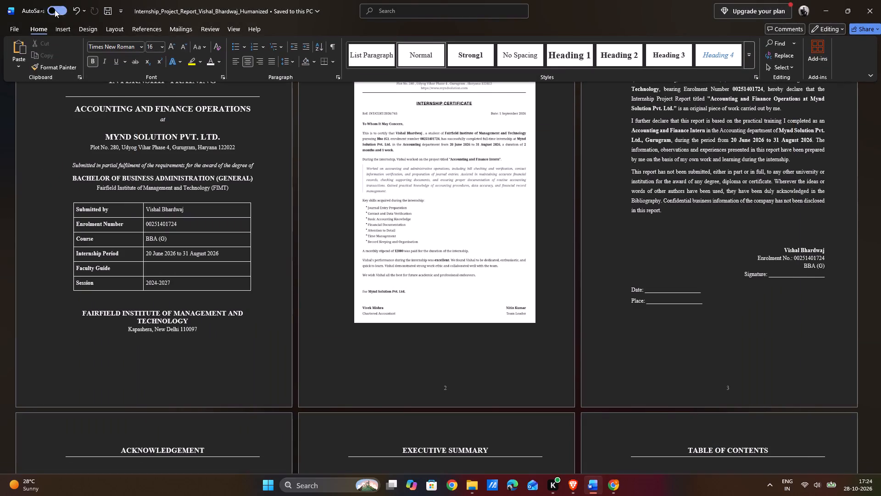
Turn on AutoSave for the internship report by choosing OneDrive - Personal as the upload location.
{"action": "scroll", "coordinate": [126, 26], "scroll_direction": "right", "scroll_amount": 1}
{"action": "left_click", "coordinate": [399, 193]}
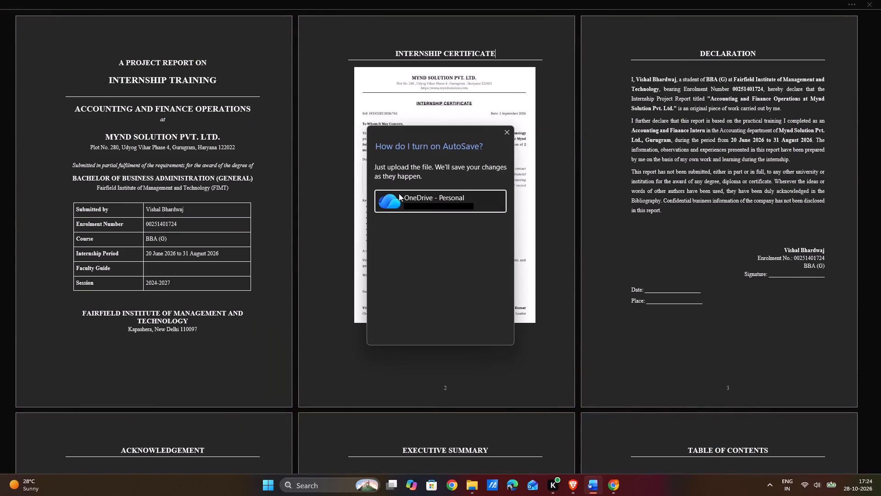
{"action": "left_click", "coordinate": [420, 204]}
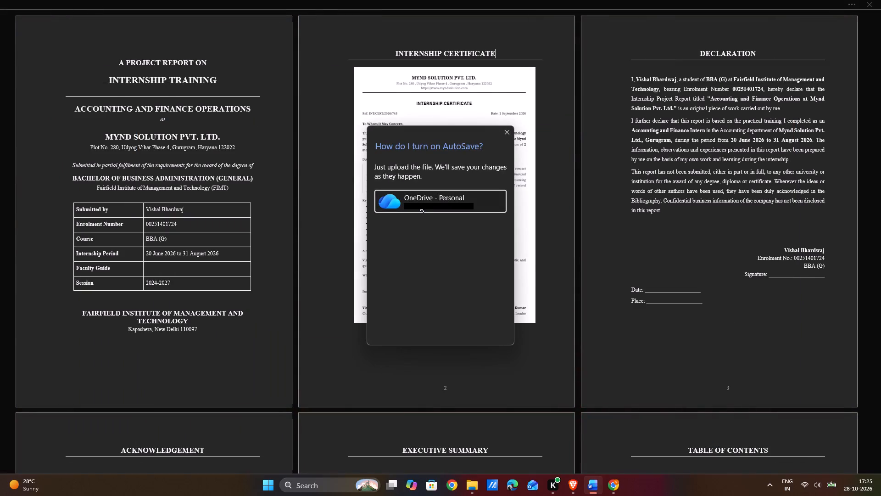
{"action": "double_click", "coordinate": [446, 195]}
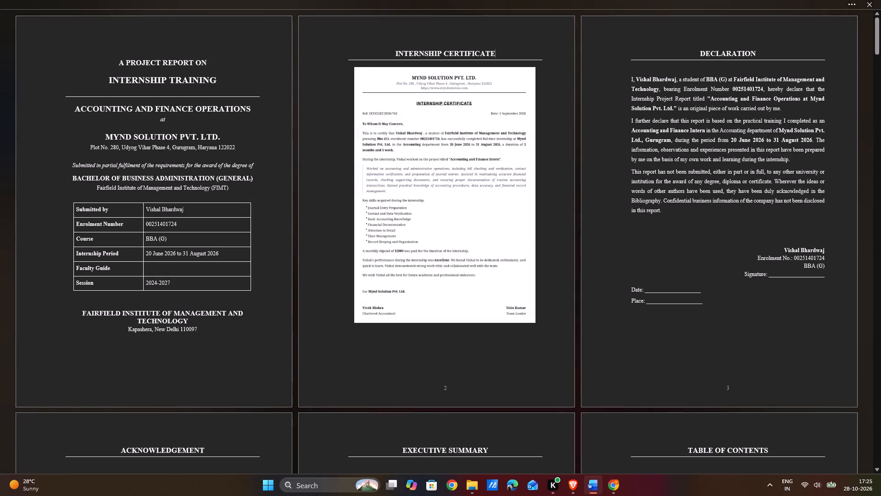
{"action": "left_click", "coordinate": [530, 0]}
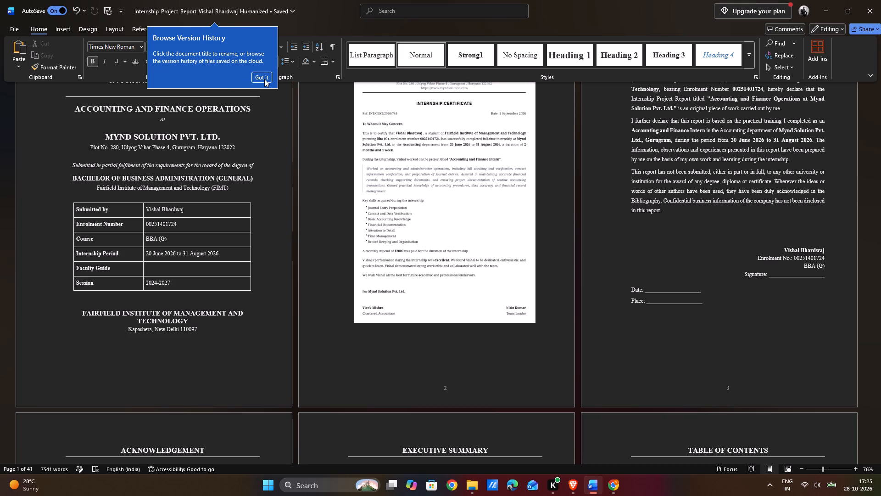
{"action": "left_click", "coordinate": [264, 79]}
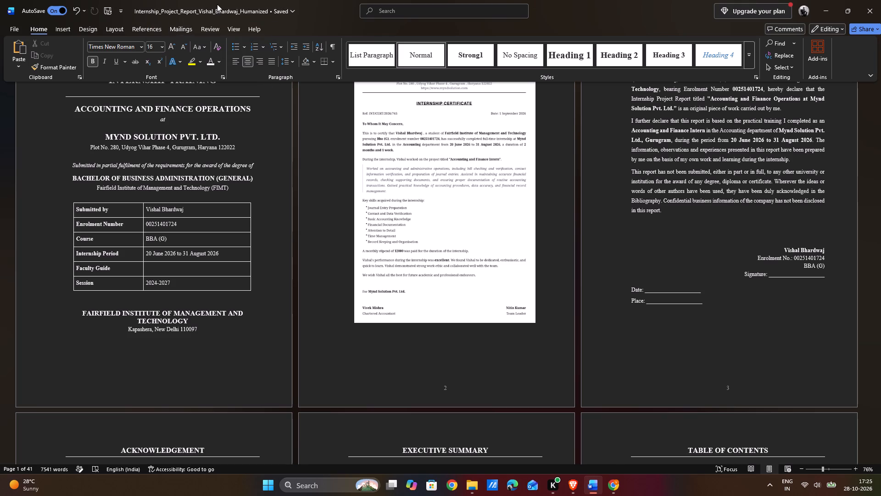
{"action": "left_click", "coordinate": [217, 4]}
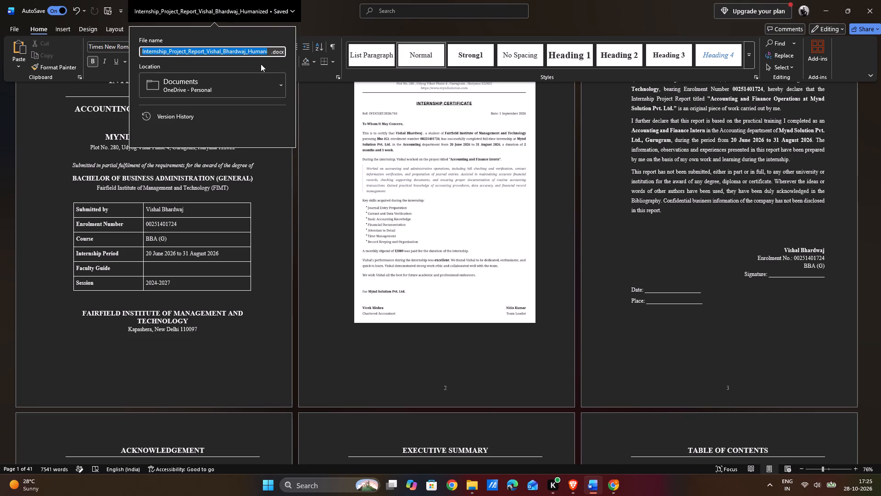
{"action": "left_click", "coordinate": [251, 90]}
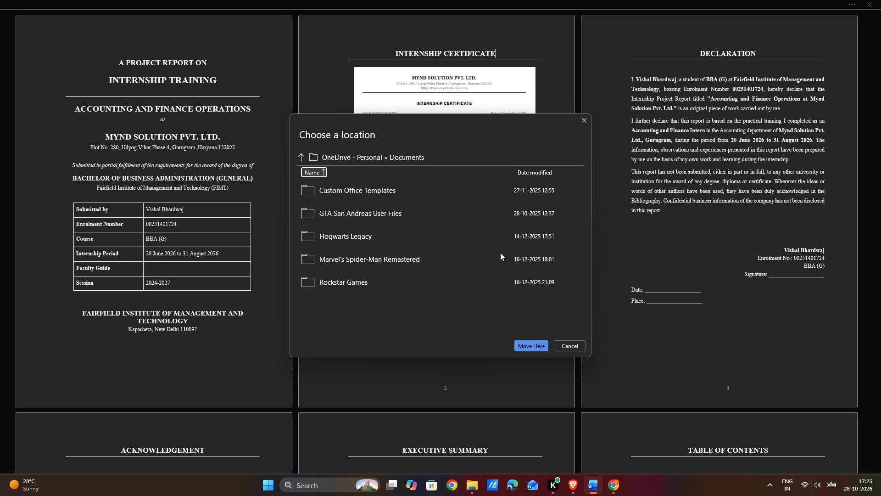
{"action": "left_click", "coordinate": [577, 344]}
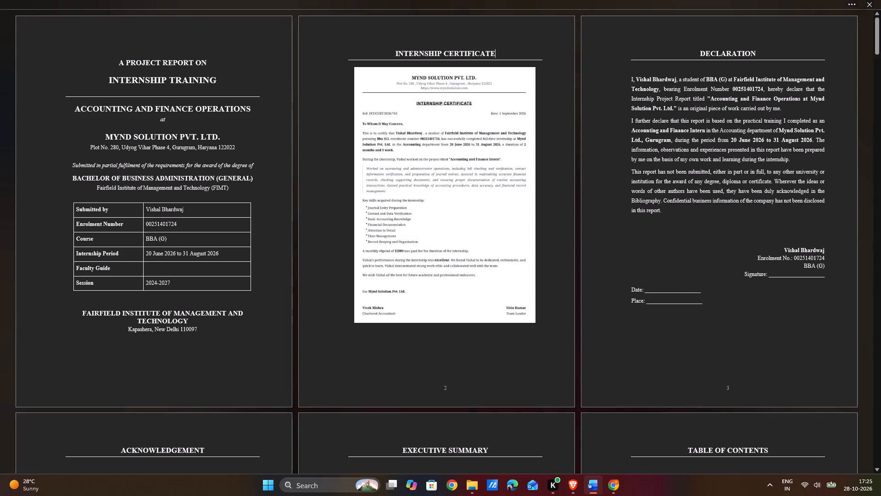
Bring back the hidden ribbon and save the internship report in its current location.
{"action": "left_click", "coordinate": [577, 0]}
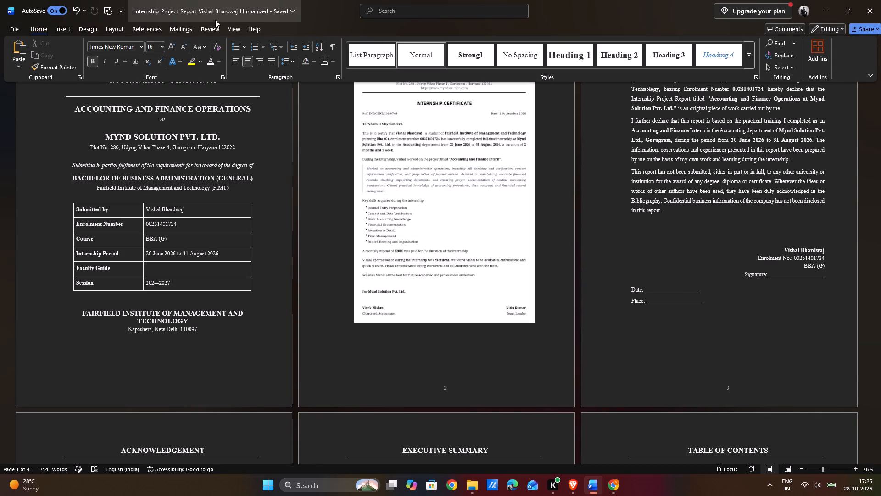
{"action": "left_click", "coordinate": [107, 12]}
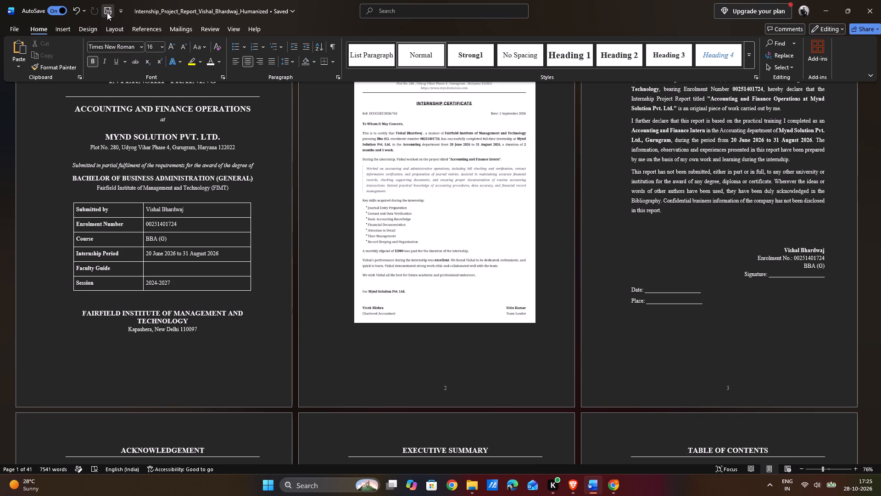
{"action": "left_click", "coordinate": [107, 12]}
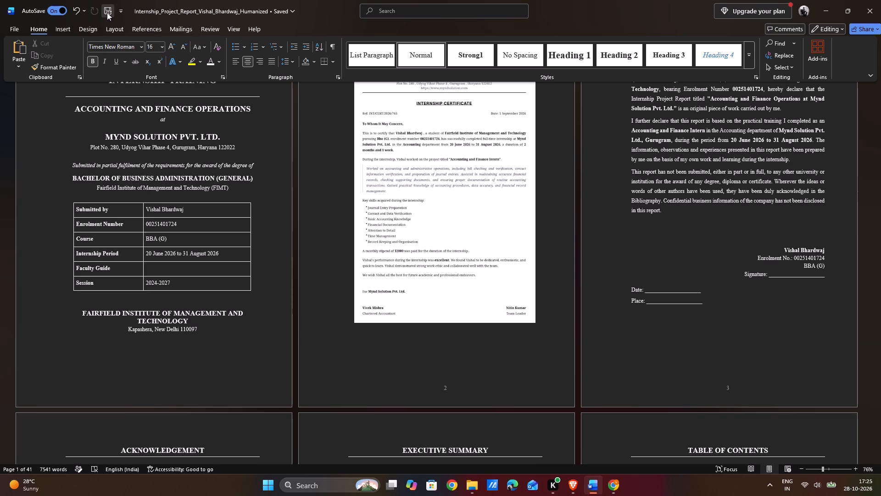
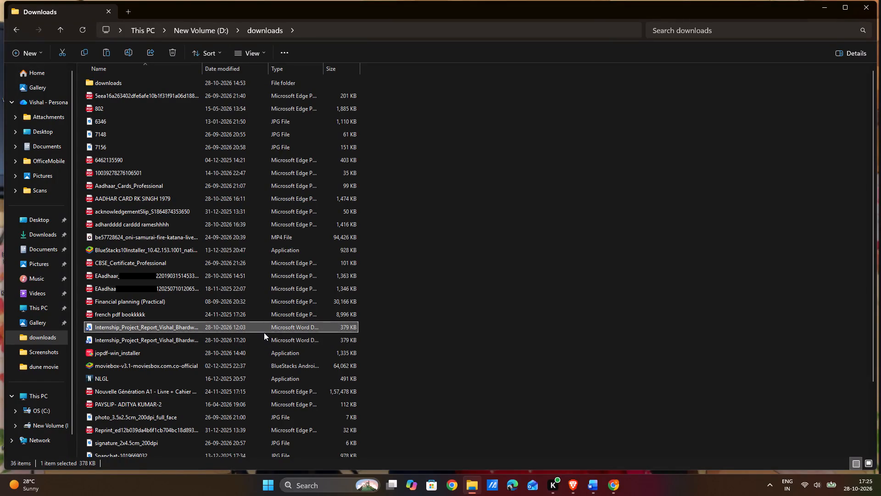
Open the more recently modified internship report from the D: downloads folder, then close the open Word report windows.
{"action": "double_click", "coordinate": [264, 339]}
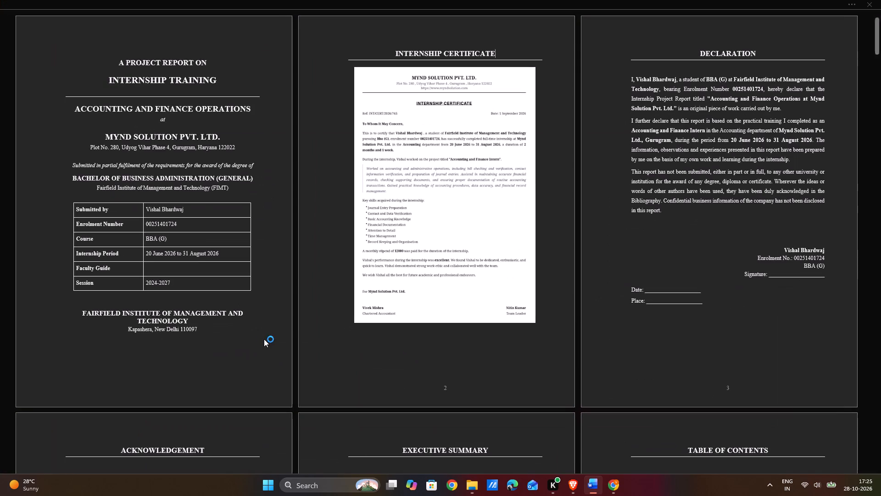
{"action": "left_click", "coordinate": [515, 0]}
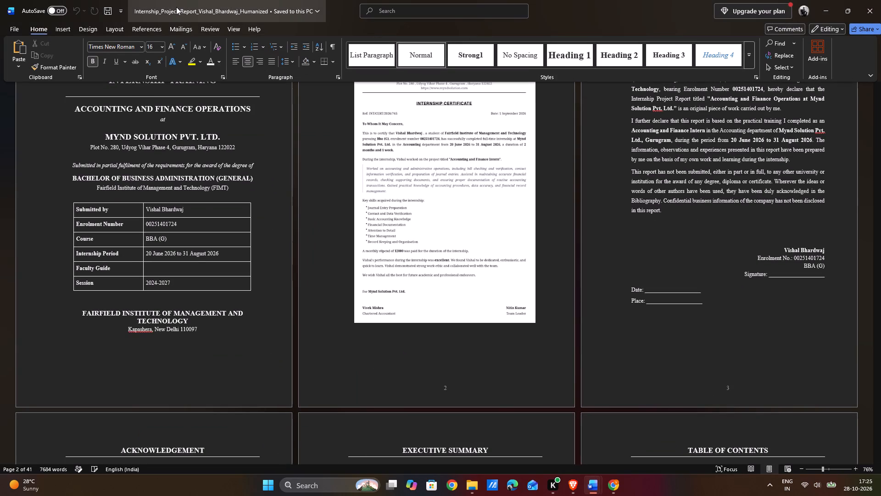
{"action": "left_click", "coordinate": [22, 27]}
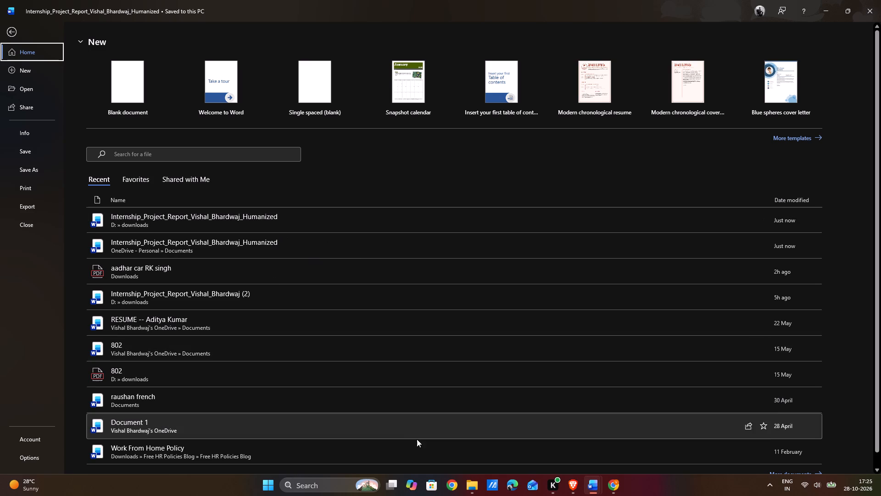
{"action": "left_click", "coordinate": [880, 0]}
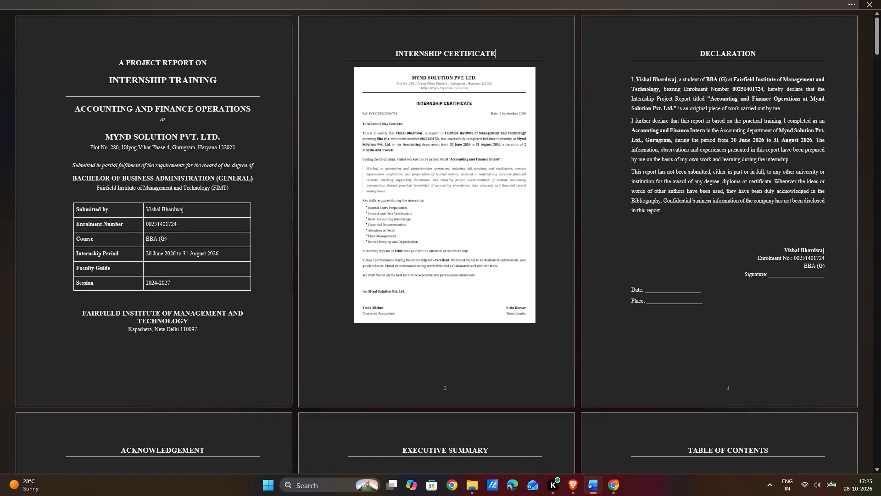
{"action": "left_click", "coordinate": [880, 0]}
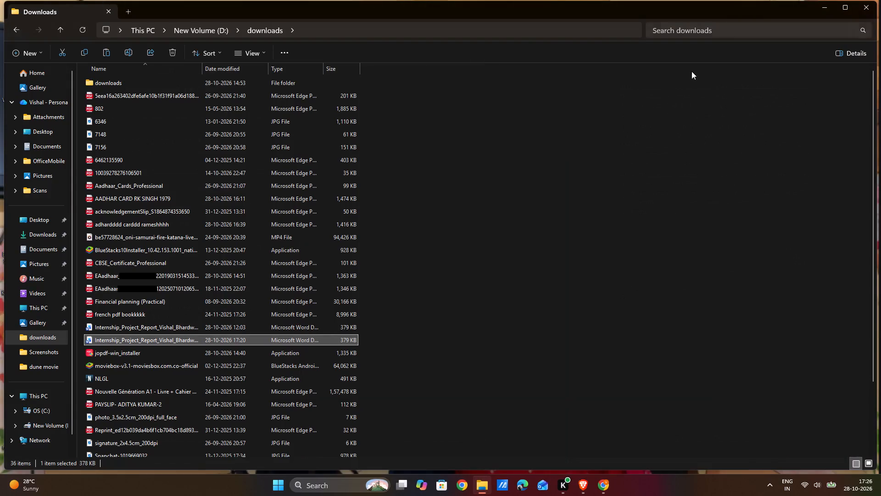
Reopen the more recently modified internship report from the D: downloads folder and bring back its hidden ribbon.
{"action": "double_click", "coordinate": [216, 340]}
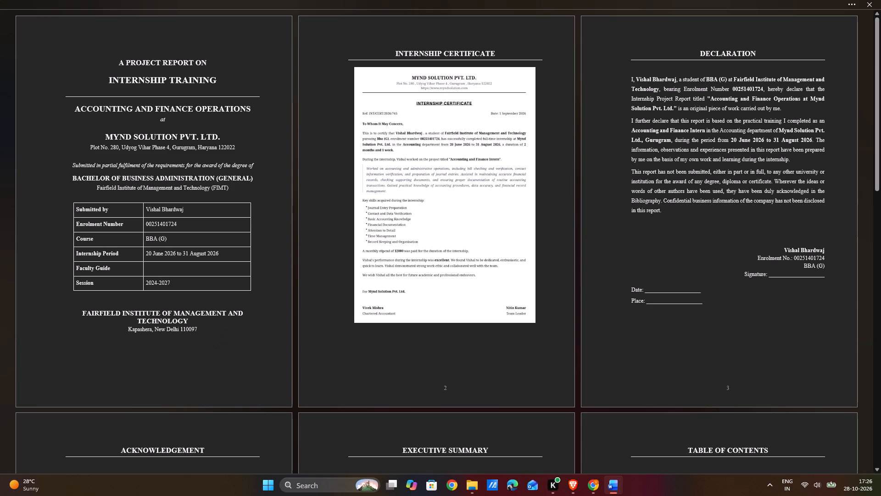
{"action": "left_click", "coordinate": [446, 0]}
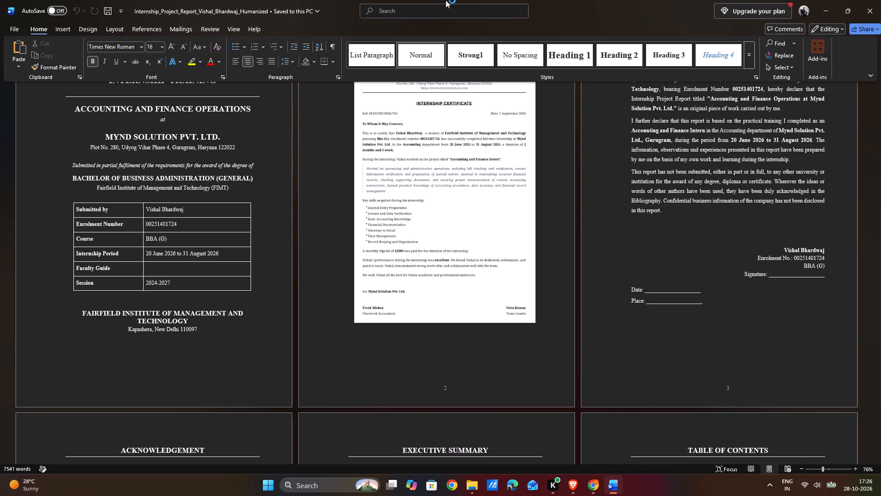
Look through the reopened report's front matter, contents, table list, abbreviations and Chapter 1 pages to check the saved version.
{"action": "scroll", "coordinate": [412, 168], "scroll_direction": "up", "scroll_amount": 4}
{"action": "scroll", "coordinate": [412, 168], "scroll_direction": "down", "scroll_amount": 7}
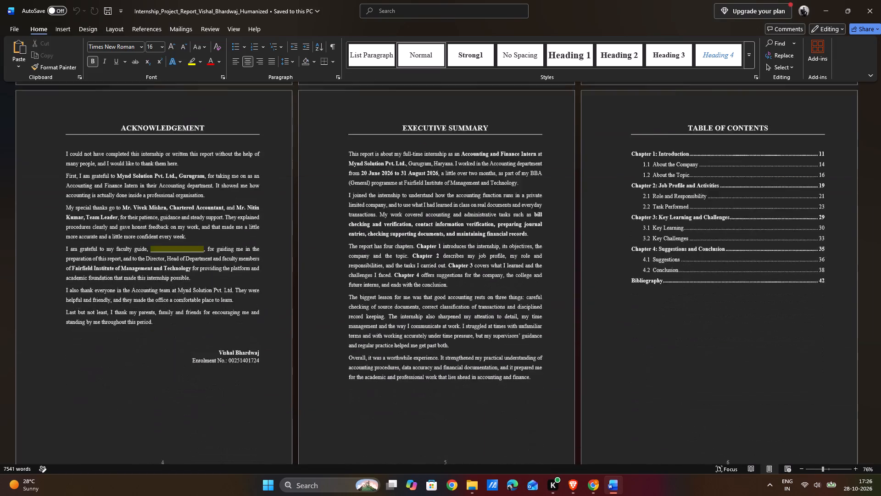
{"action": "scroll", "coordinate": [412, 168], "scroll_direction": "down", "scroll_amount": 7}
{"action": "scroll", "coordinate": [412, 168], "scroll_direction": "up", "scroll_amount": 5}
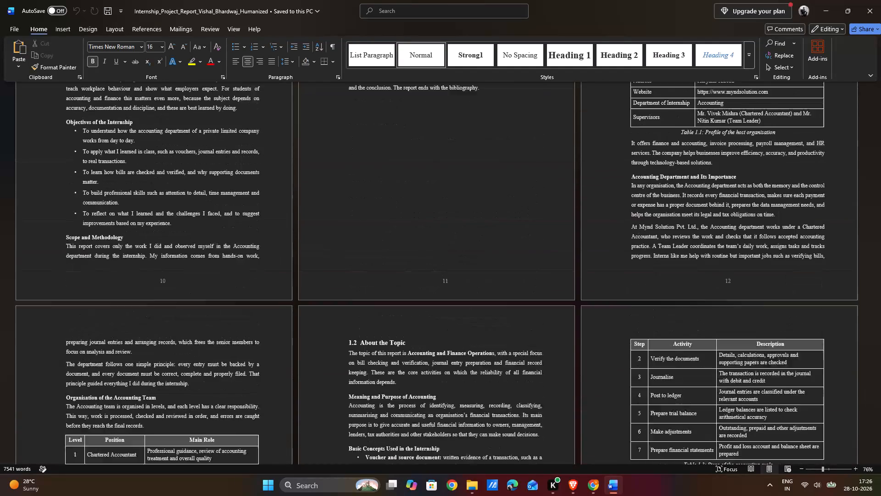
{"action": "scroll", "coordinate": [412, 168], "scroll_direction": "up", "scroll_amount": 8}
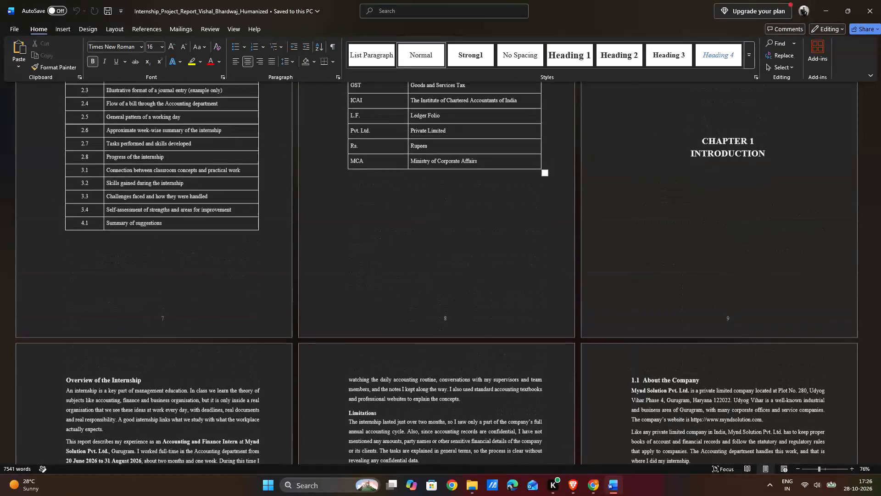
{"action": "scroll", "coordinate": [412, 168], "scroll_direction": "down", "scroll_amount": 2}
{"action": "scroll", "coordinate": [412, 168], "scroll_direction": "up", "scroll_amount": 16}
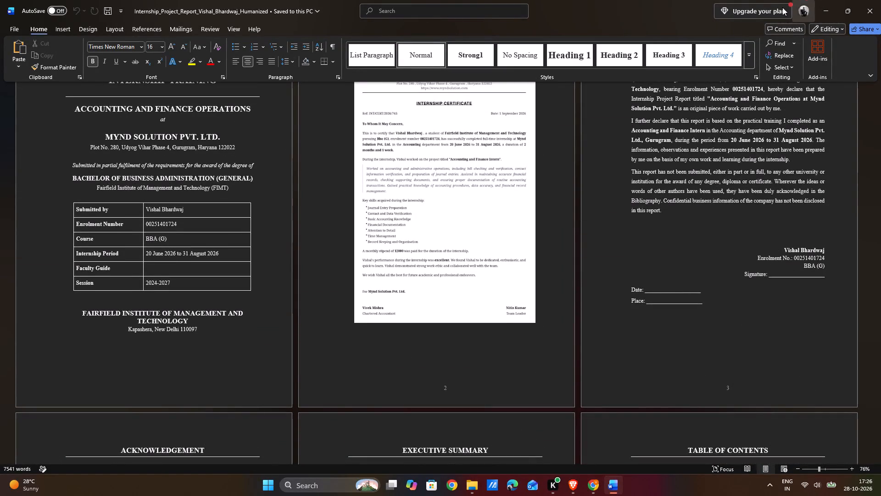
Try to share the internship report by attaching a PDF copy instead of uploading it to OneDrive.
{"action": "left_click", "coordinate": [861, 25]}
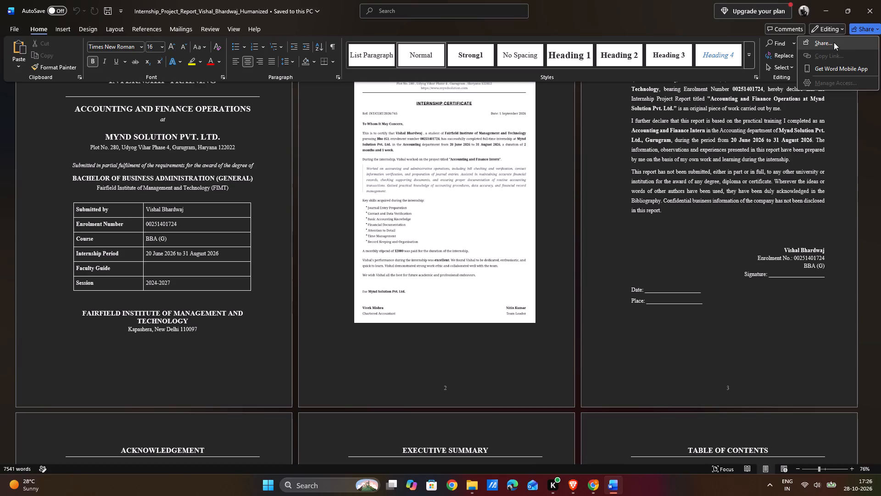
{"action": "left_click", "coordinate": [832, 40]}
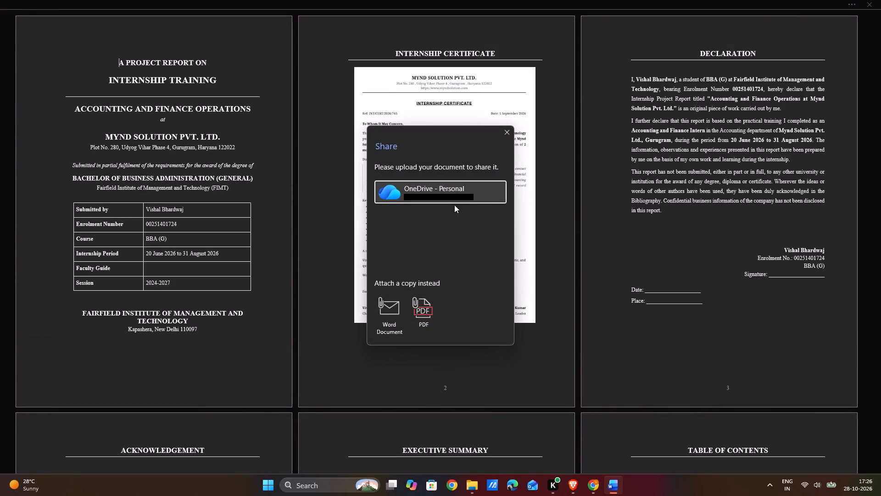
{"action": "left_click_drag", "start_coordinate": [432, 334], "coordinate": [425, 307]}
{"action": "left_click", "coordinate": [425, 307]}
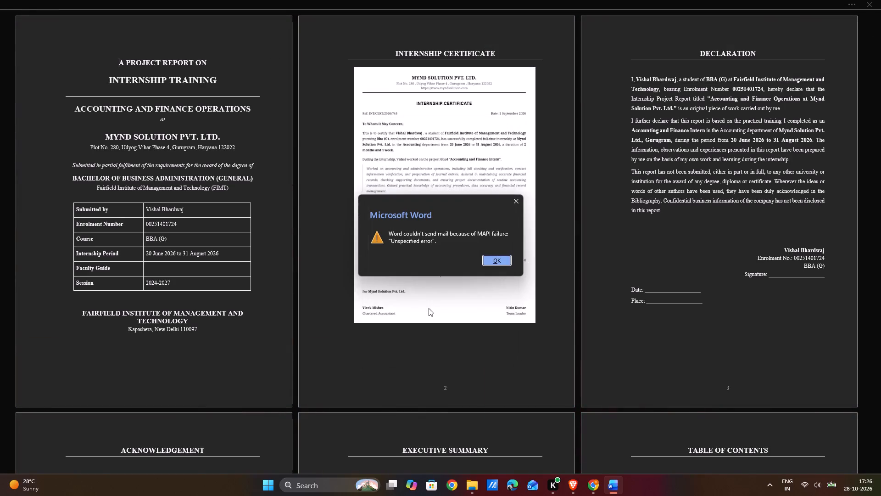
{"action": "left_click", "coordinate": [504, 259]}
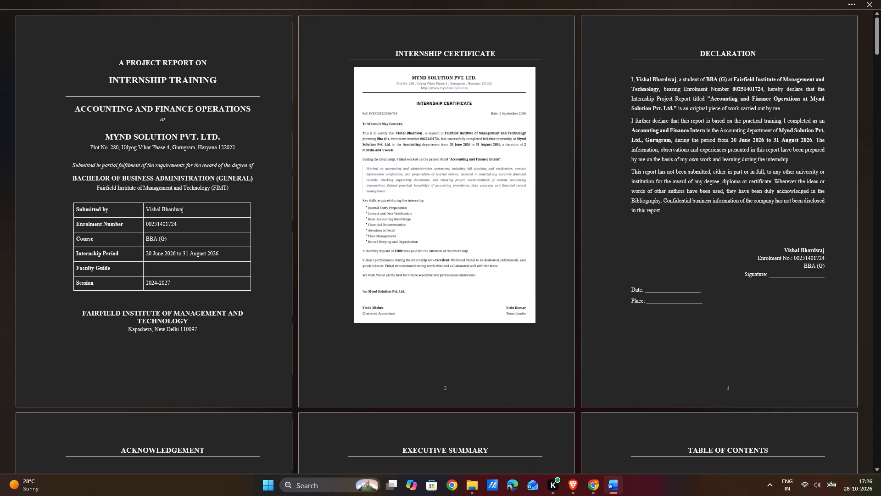
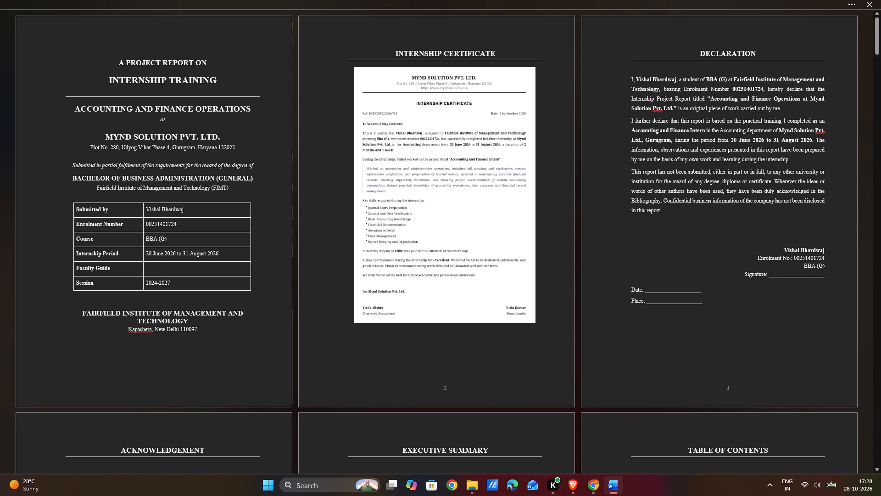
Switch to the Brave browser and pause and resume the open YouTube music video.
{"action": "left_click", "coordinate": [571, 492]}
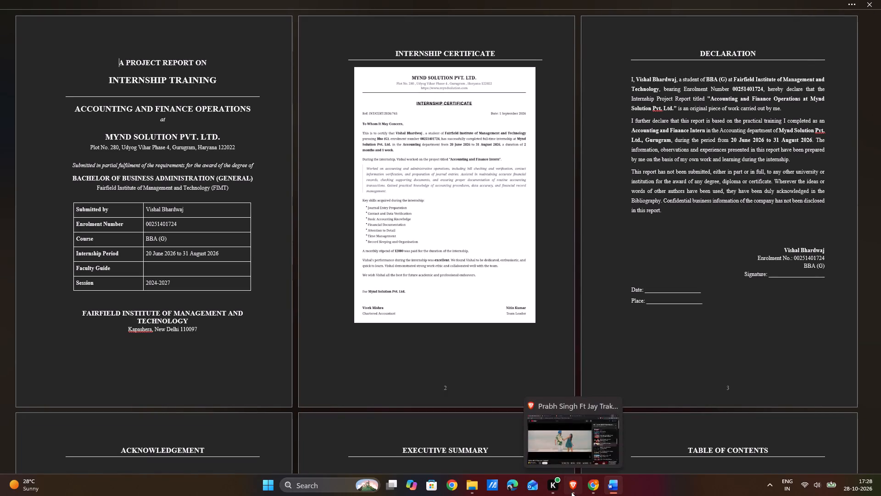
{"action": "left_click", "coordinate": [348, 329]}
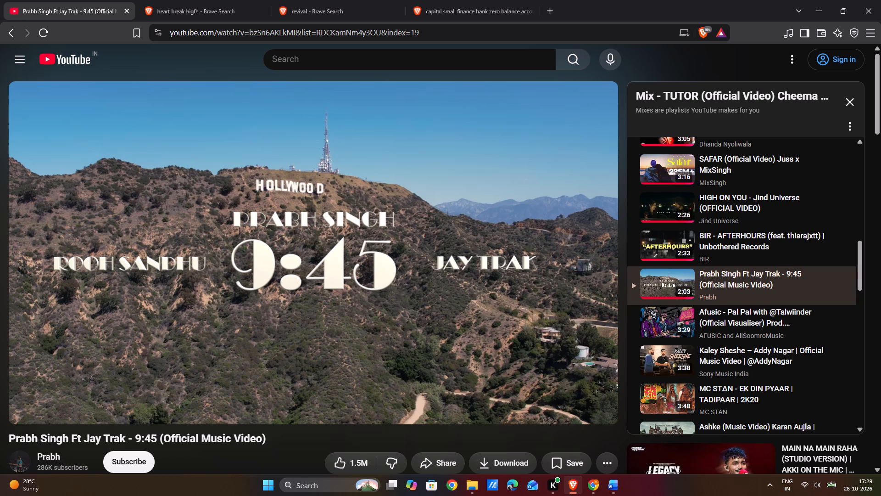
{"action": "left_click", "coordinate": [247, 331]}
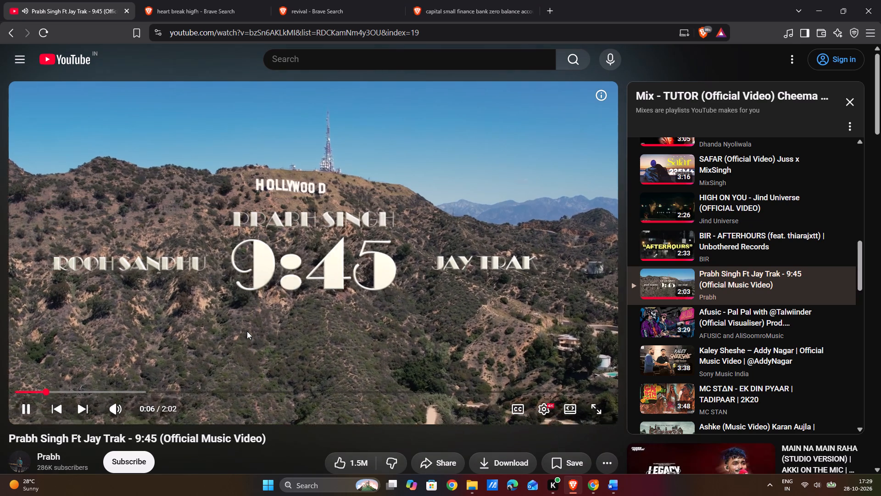